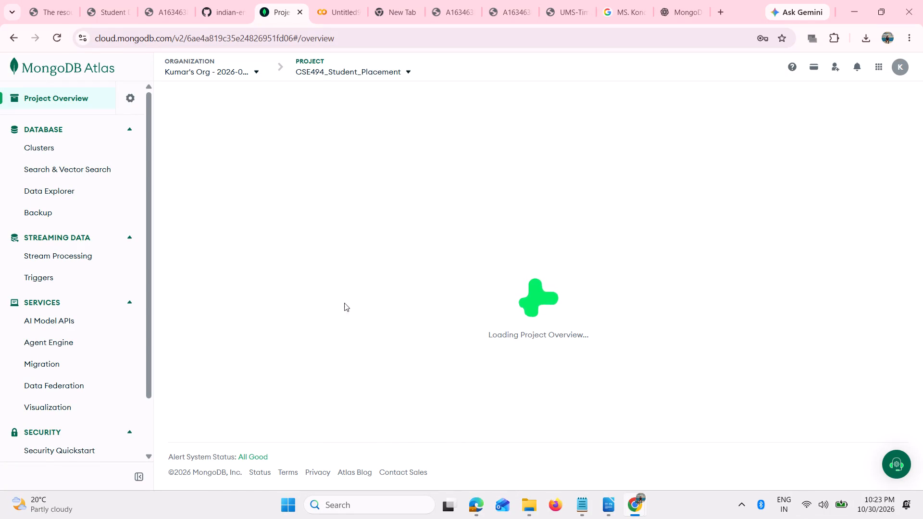
# Reload the Atlas project and open the students collection of cse494_placement_project in Cluster0, consulting ChatGPT's Image 1 instructions.
pyautogui.click(56, 39)
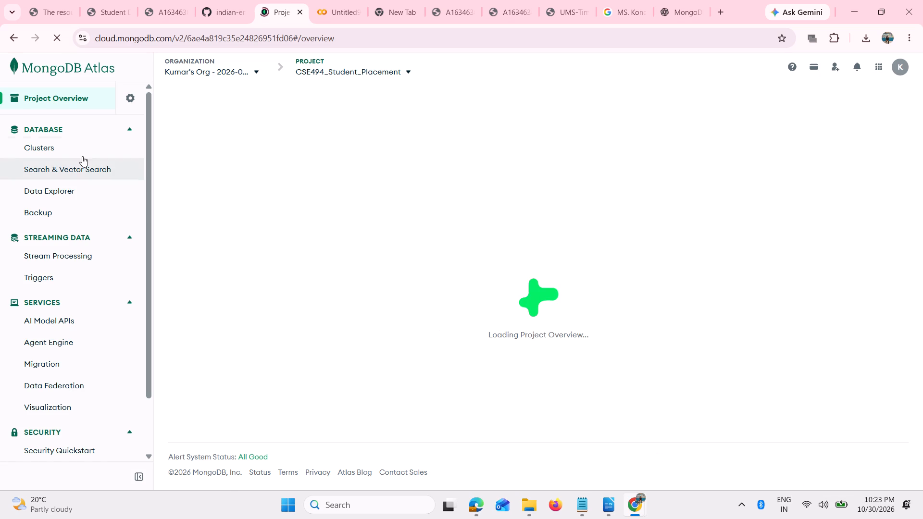
pyautogui.click(59, 148)
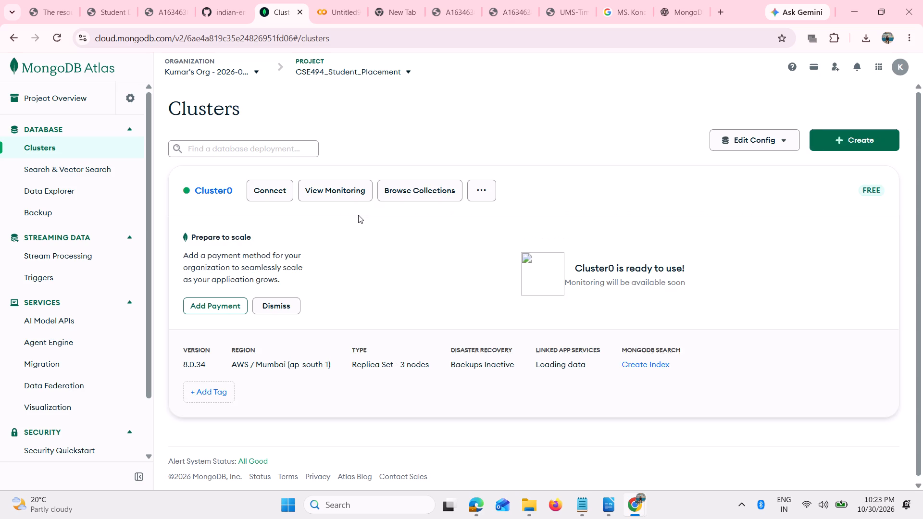
pyautogui.click(410, 192)
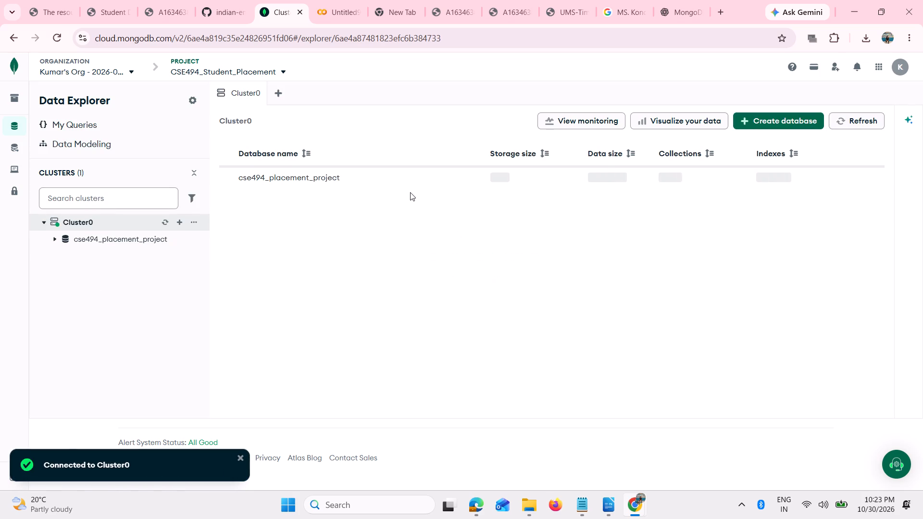
pyautogui.click(321, 175)
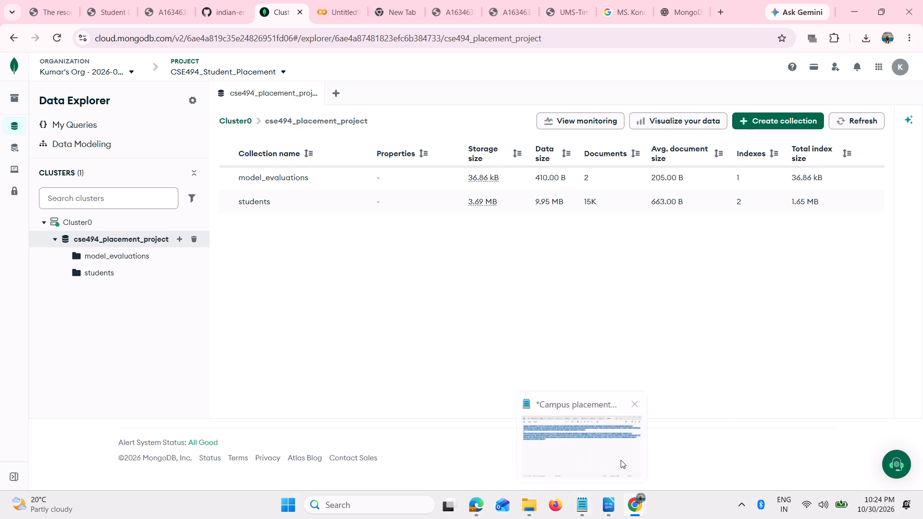
pyautogui.click(667, 20)
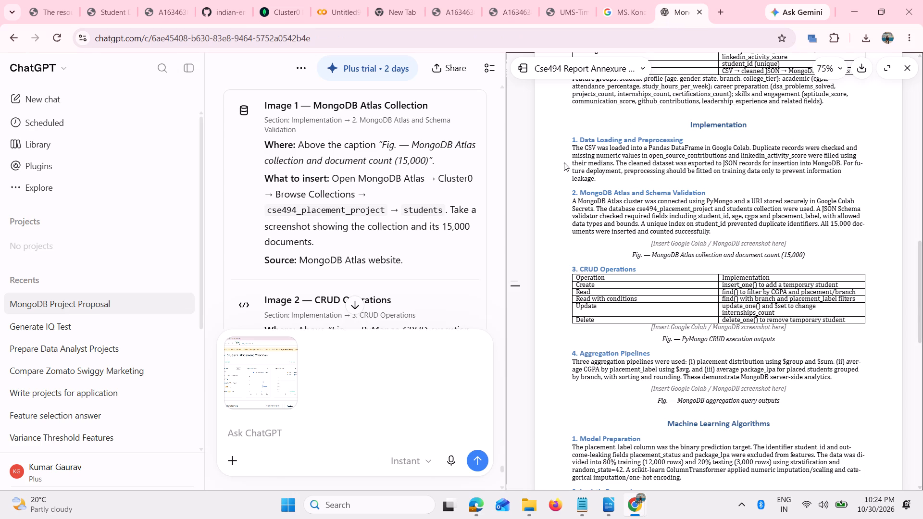
pyautogui.click(470, 232)
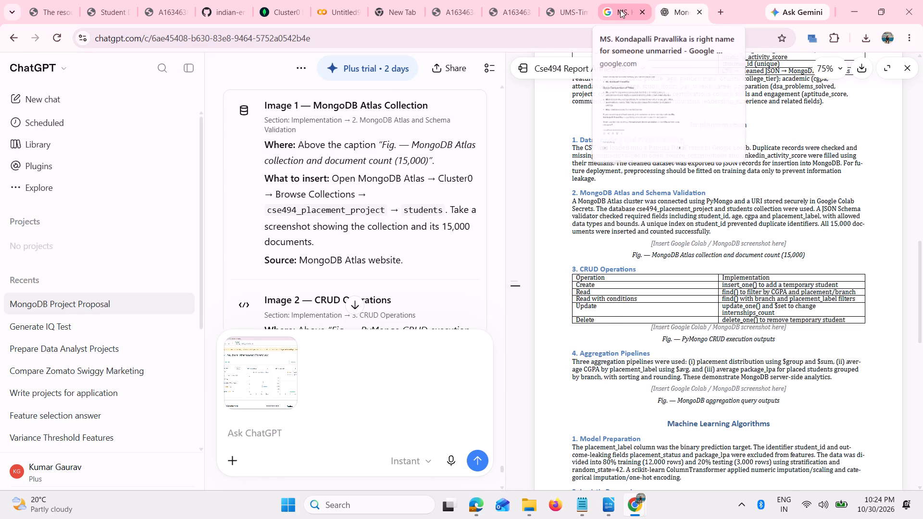
pyautogui.click(263, 6)
pyautogui.click(110, 269)
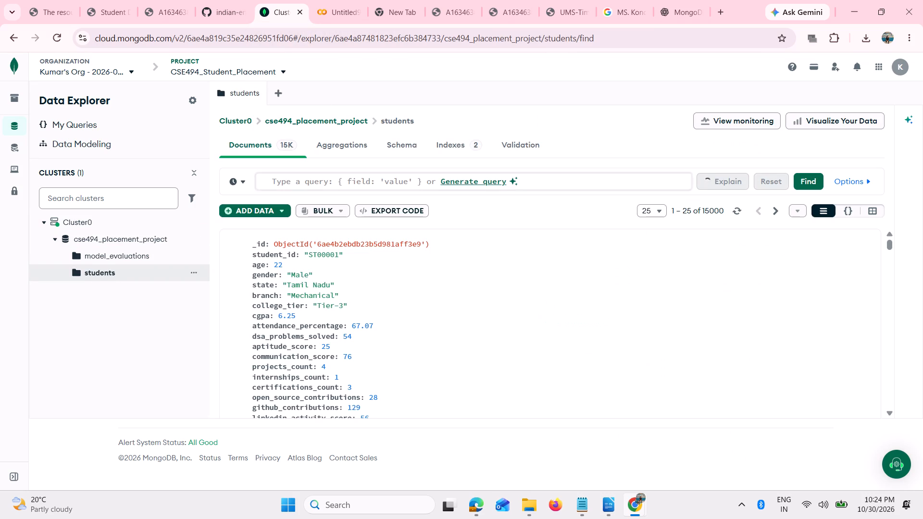
# Capture a screenshot of the Atlas students collection page, from the organization and project header down to the page footer.
pyautogui.scroll(-5, 369, 236)
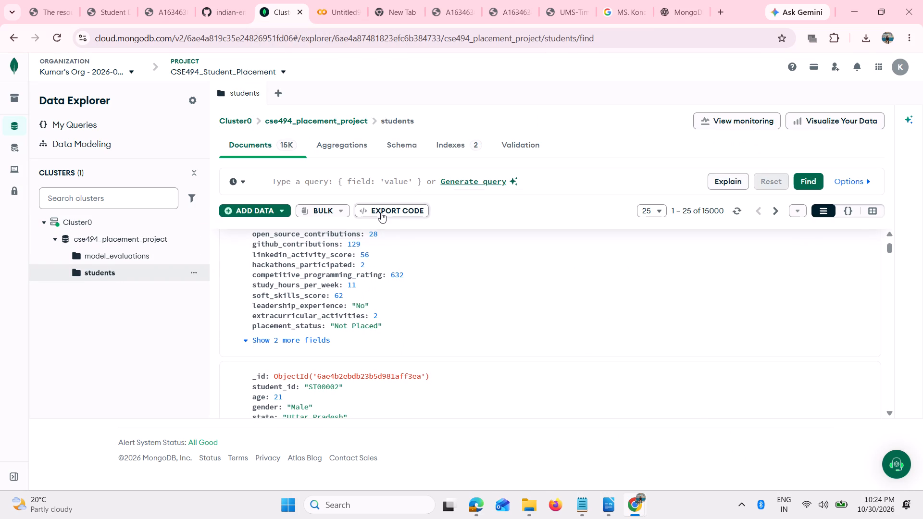
pyautogui.scroll(-4, 353, 316)
pyautogui.scroll(6, 353, 316)
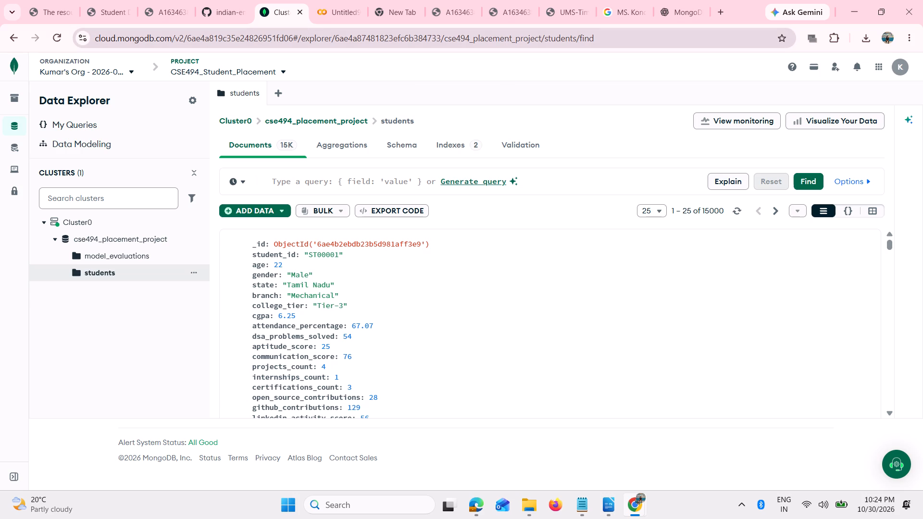
pyautogui.press('Print')
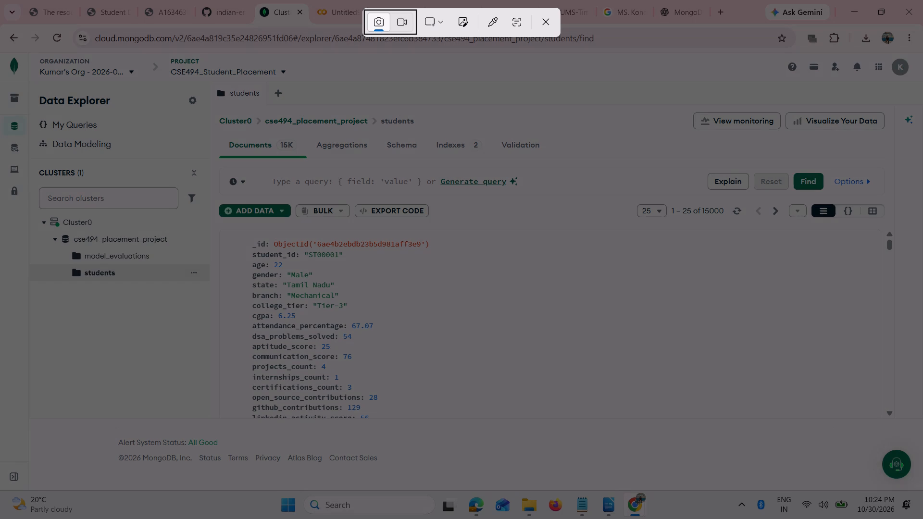
pyautogui.moveTo(0, 50); pyautogui.dragTo(326, 132)
pyautogui.hscroll(1, 134, 73)
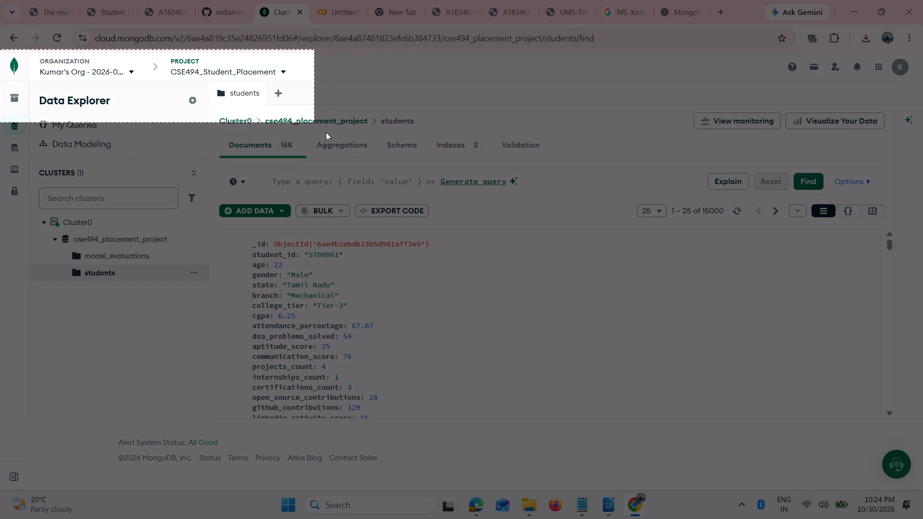
pyautogui.moveTo(326, 132); pyautogui.dragTo(879, 484)
pyautogui.hscroll(2, 322, 133)
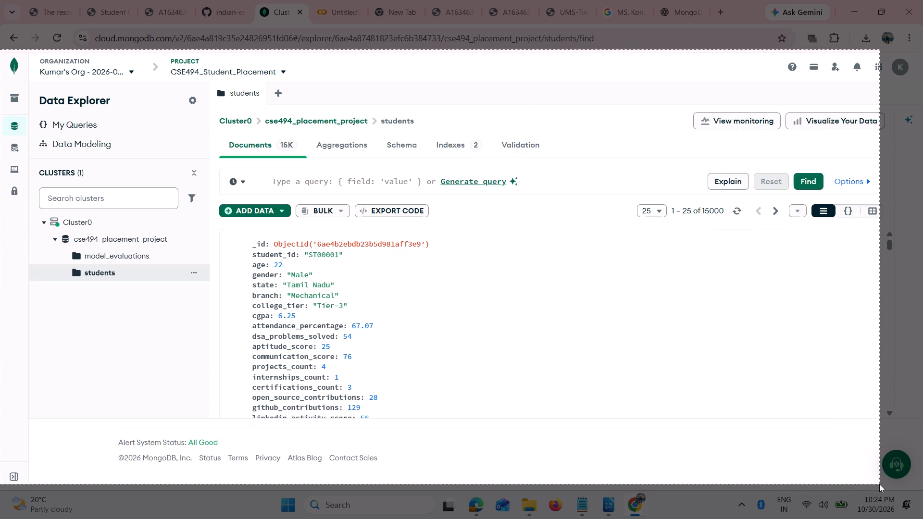
pyautogui.moveTo(879, 484); pyautogui.dragTo(914, 503)
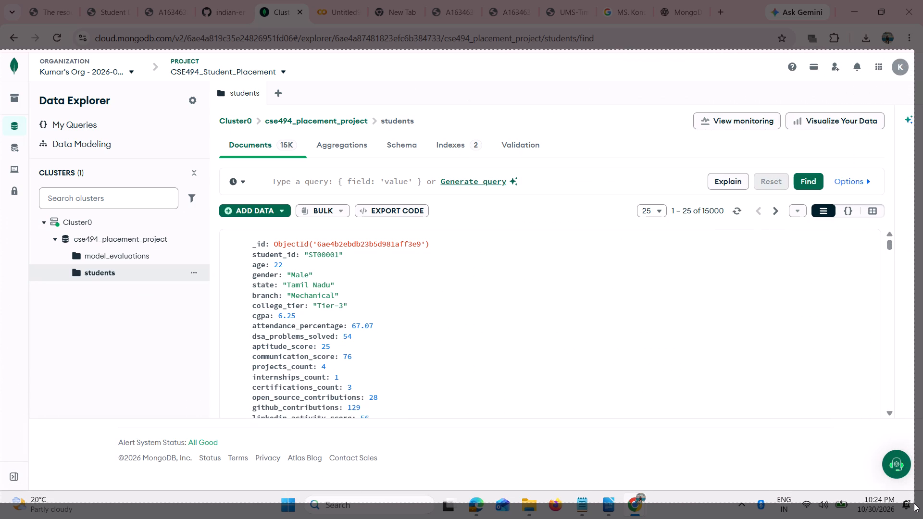
pyautogui.moveTo(914, 503); pyautogui.dragTo(918, 492)
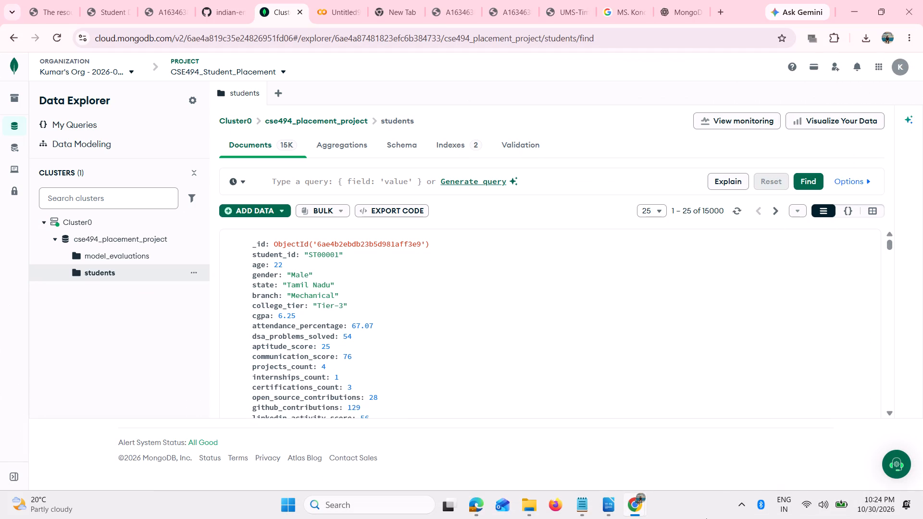
# In the CSE494_Report_Annexure_Format.docx Writer window, replace the placeholder above the "MongoDB Atlas collection and document count (15,000)" caption with the captured screenshot.
pyautogui.click(604, 503)
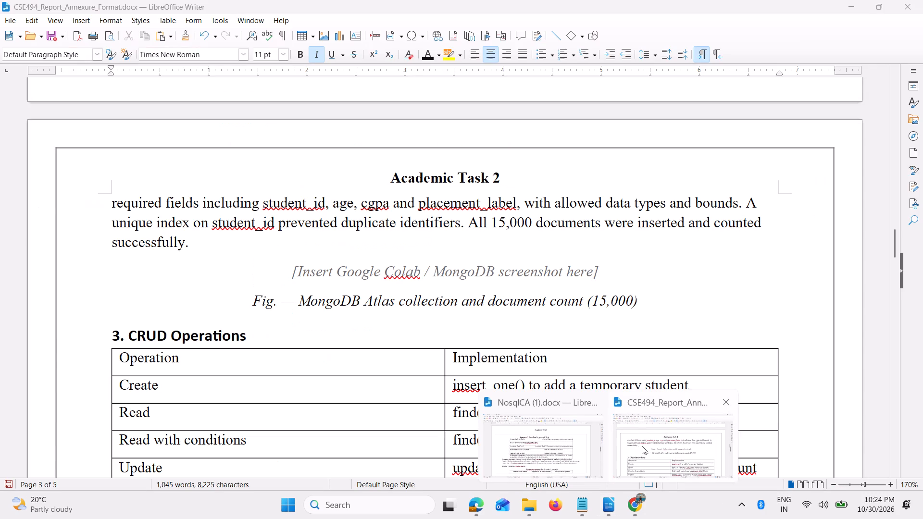
pyautogui.click(642, 445)
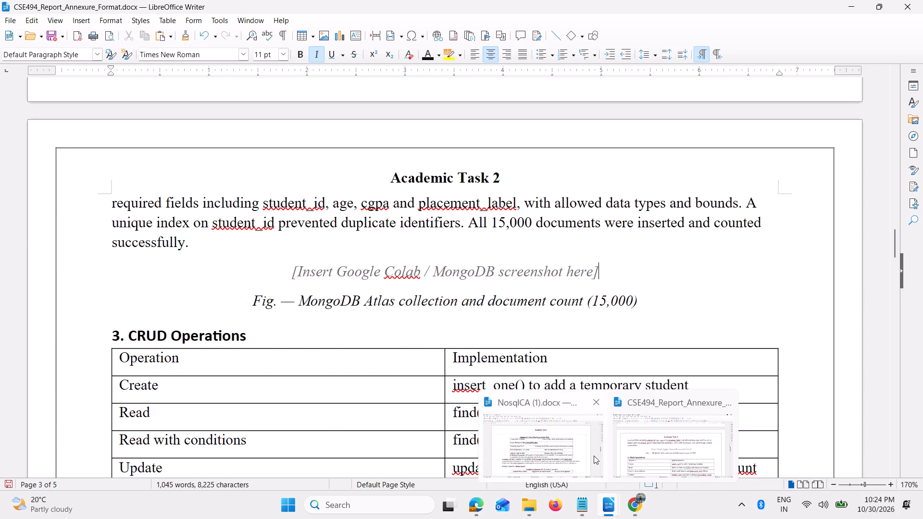
pyautogui.click(639, 449)
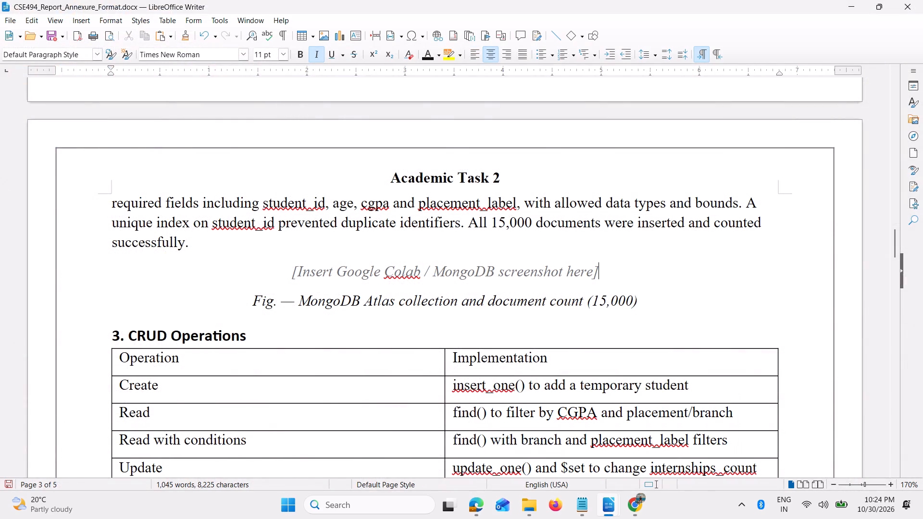
pyautogui.scroll(5, 637, 438)
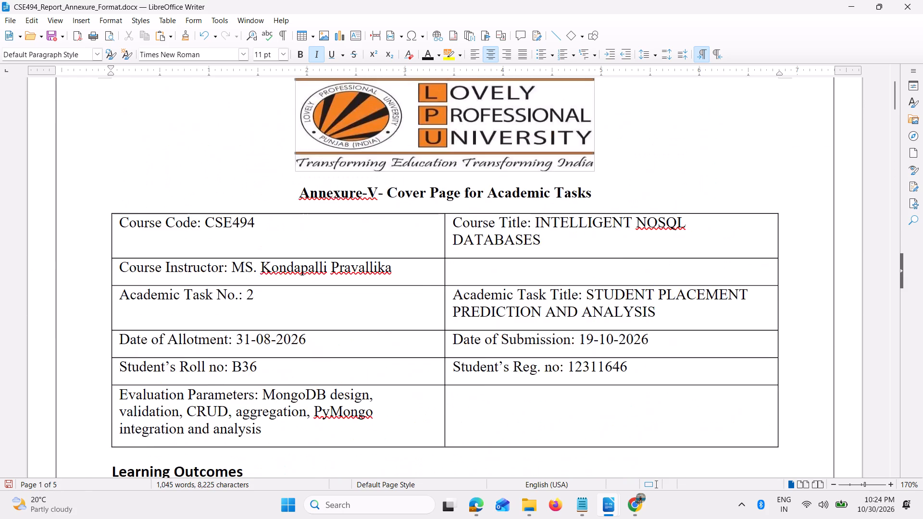
pyautogui.scroll(2, 637, 438)
pyautogui.scroll(-6, 637, 438)
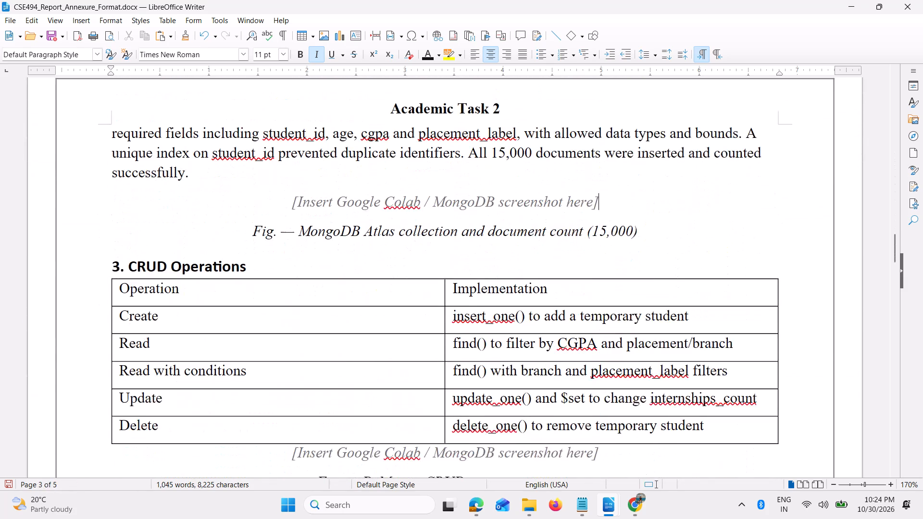
pyautogui.scroll(1, 637, 438)
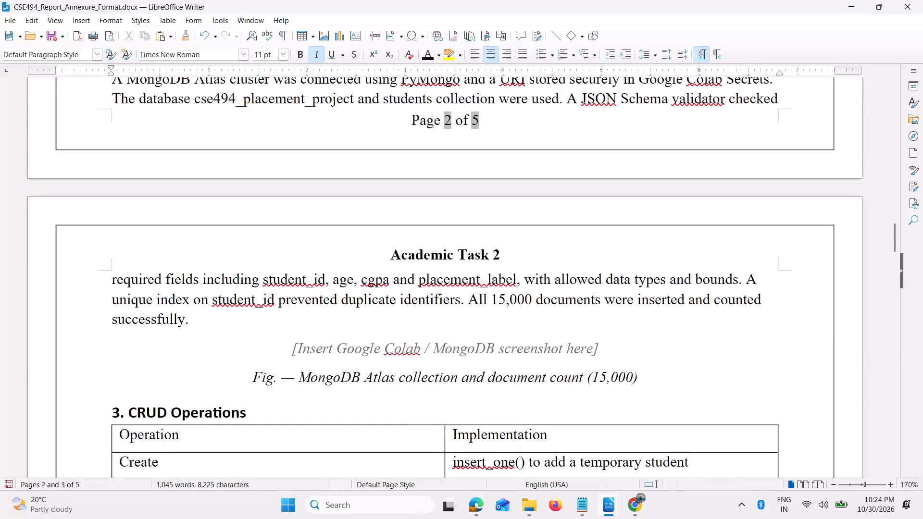
pyautogui.click(608, 352)
pyautogui.moveTo(608, 352); pyautogui.dragTo(537, 343)
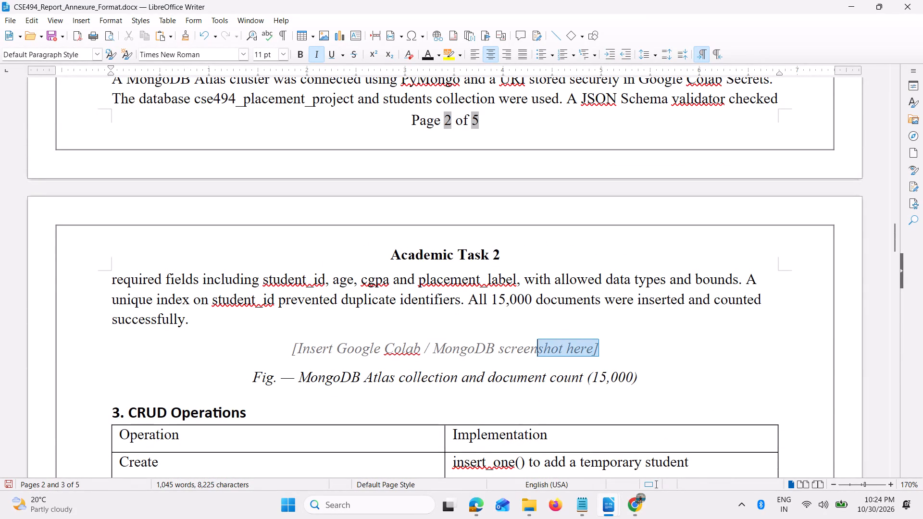
pyautogui.moveTo(537, 343); pyautogui.dragTo(292, 341)
pyautogui.press('BackSpace')
pyautogui.hotkey('ctrl', 'v')
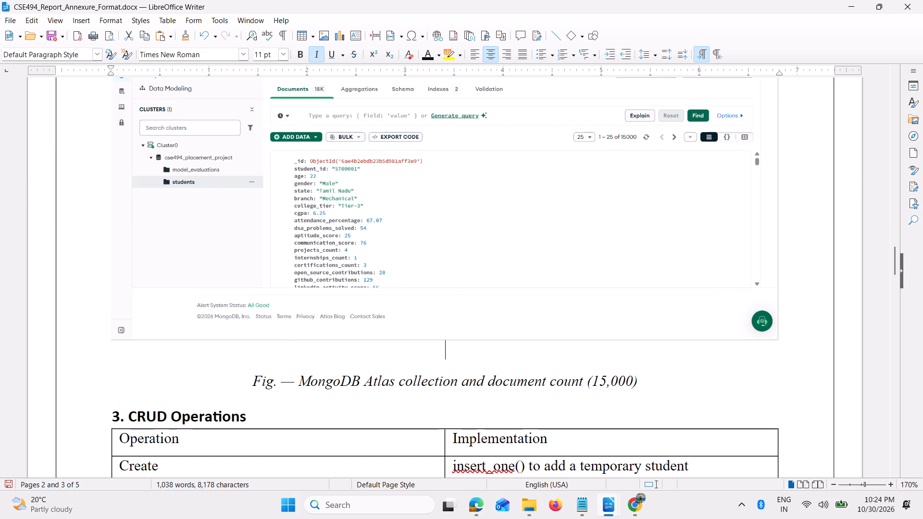
# Review the inserted Atlas screenshot's placement and the screenshot placeholders in the CRUD Operations and Aggregation Pipelines sections.
pyautogui.scroll(2, 332, 273)
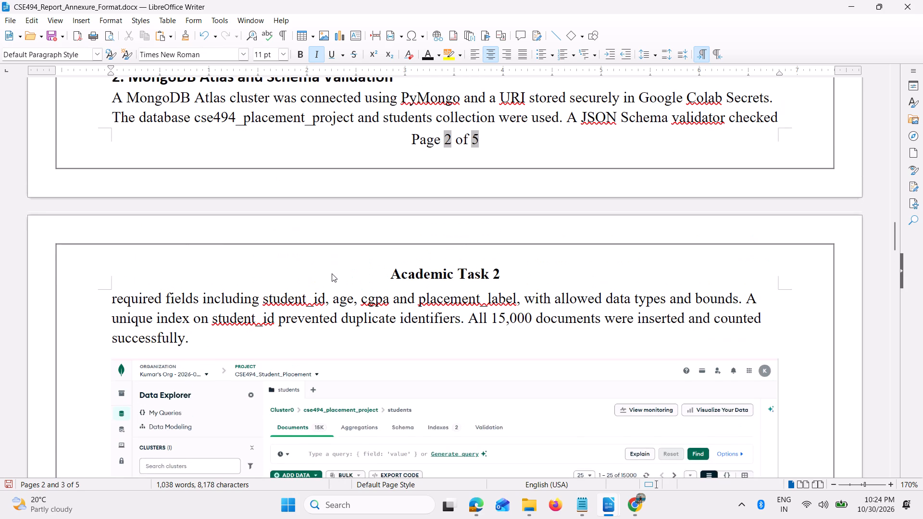
pyautogui.scroll(-3, 332, 273)
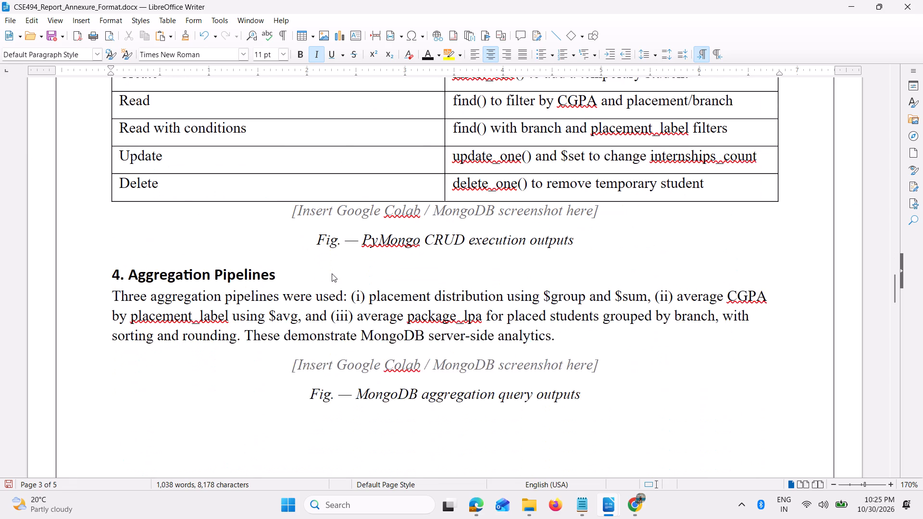
pyautogui.scroll(-1, 332, 273)
pyautogui.scroll(1, 332, 273)
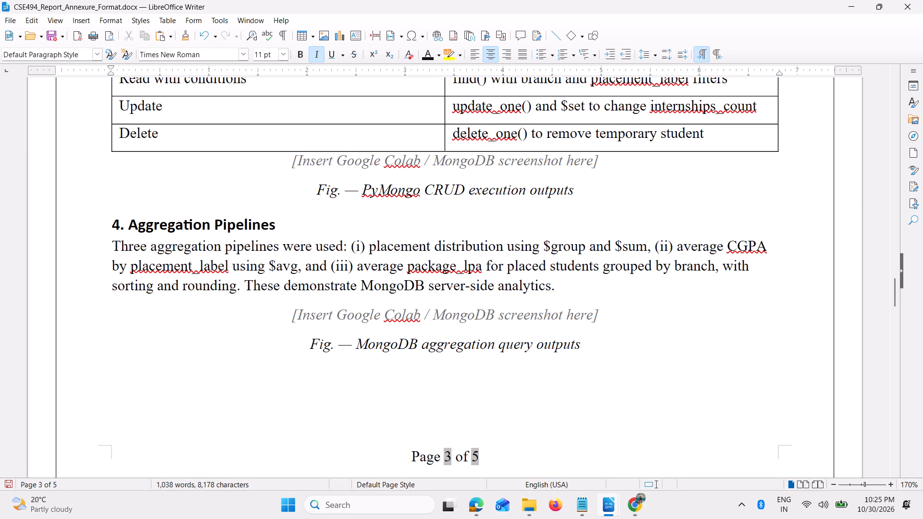
pyautogui.scroll(2, 397, 208)
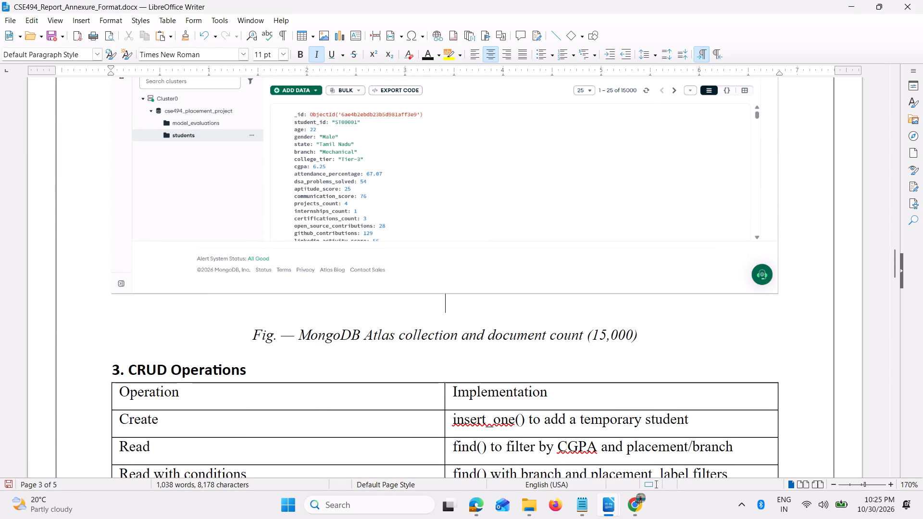
pyautogui.scroll(1, 397, 208)
pyautogui.scroll(-2, 397, 208)
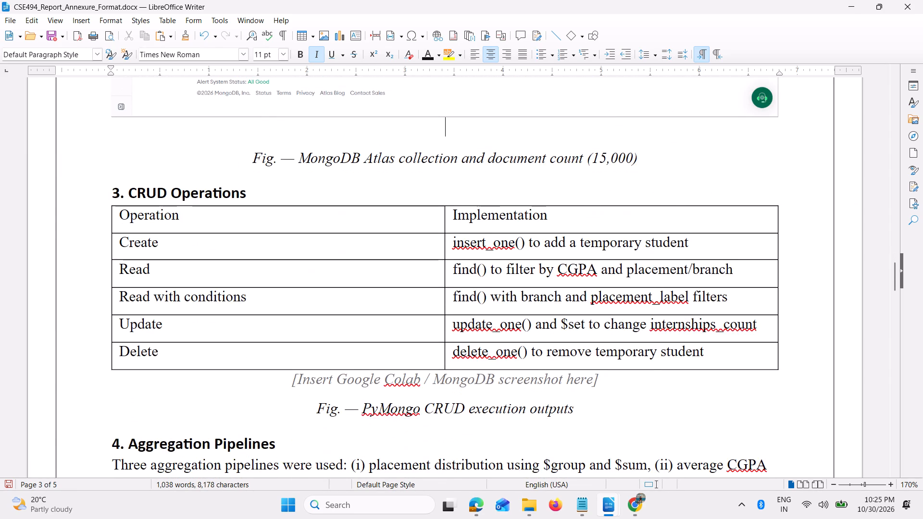
pyautogui.scroll(-1, 397, 208)
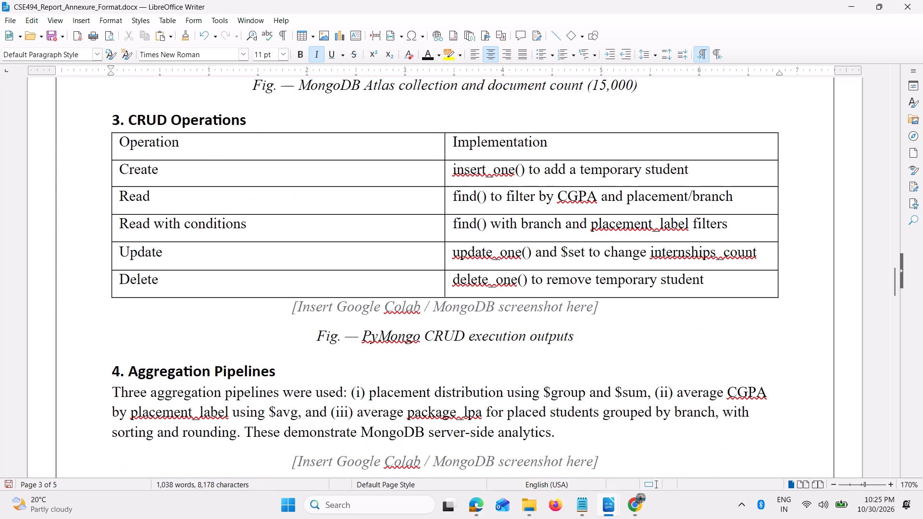
pyautogui.scroll(3, 463, 205)
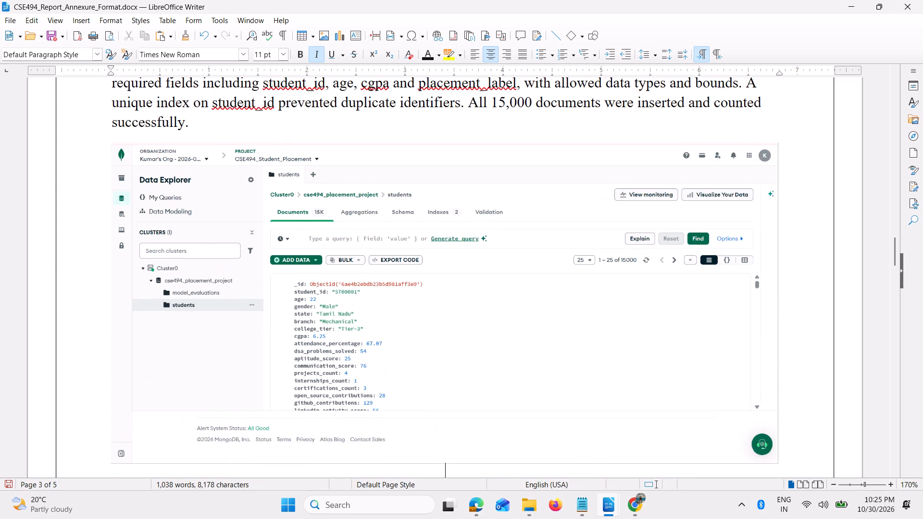
pyautogui.scroll(1, 463, 205)
pyautogui.scroll(-1, 463, 205)
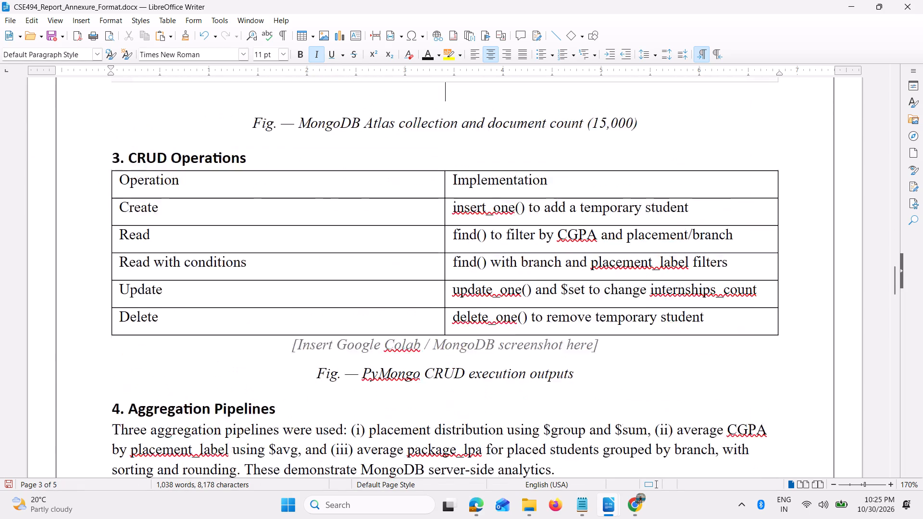
pyautogui.scroll(-1, 463, 205)
pyautogui.scroll(1, 451, 243)
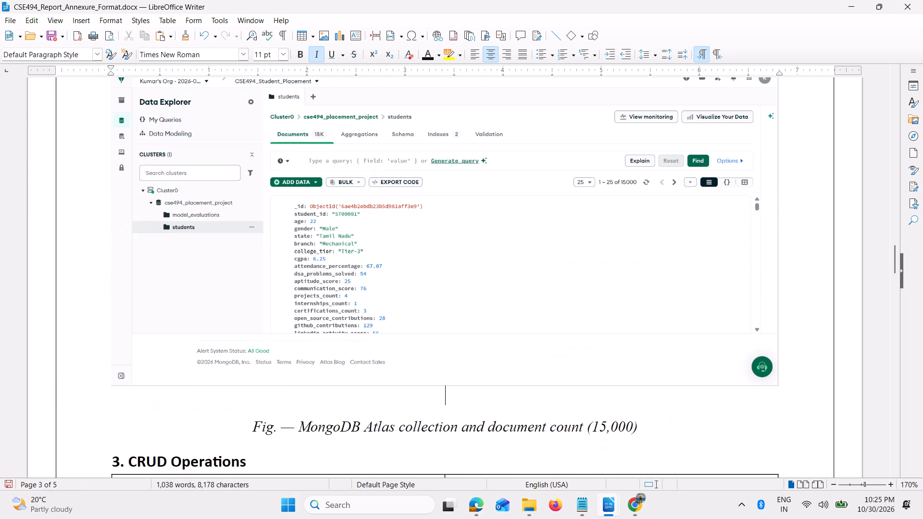
pyautogui.click(632, 518)
pyautogui.click(660, 470)
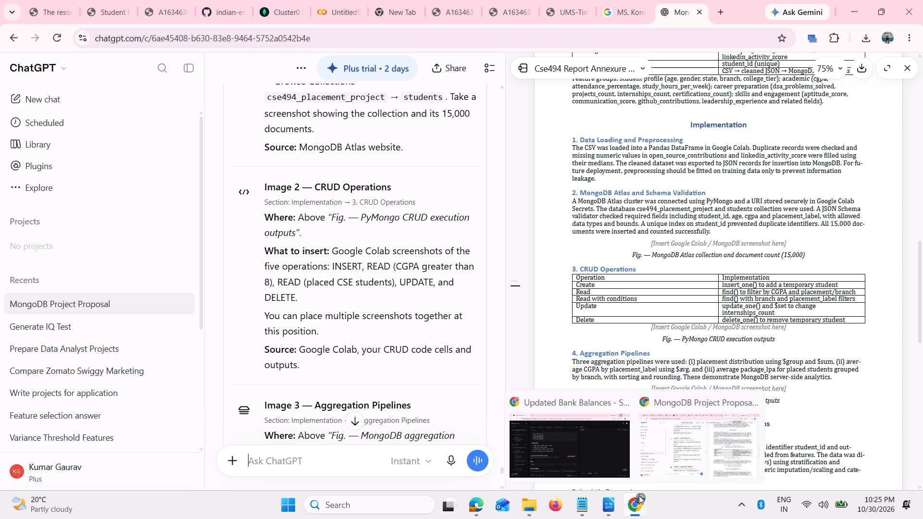
# Switch to the Google Colab notebook and look for the CRUD operation cells among the model, chart, aggregation and data-loading cells.
pyautogui.click(323, 0)
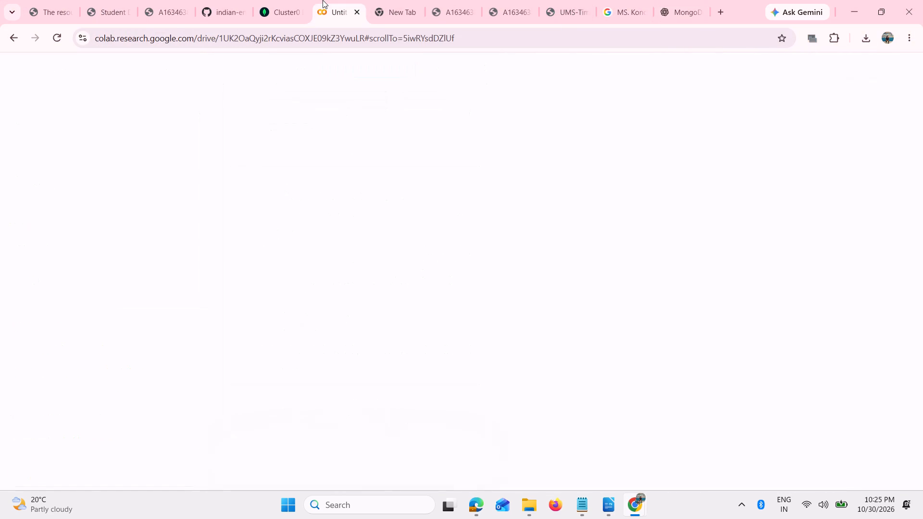
pyautogui.scroll(-17, 386, 306)
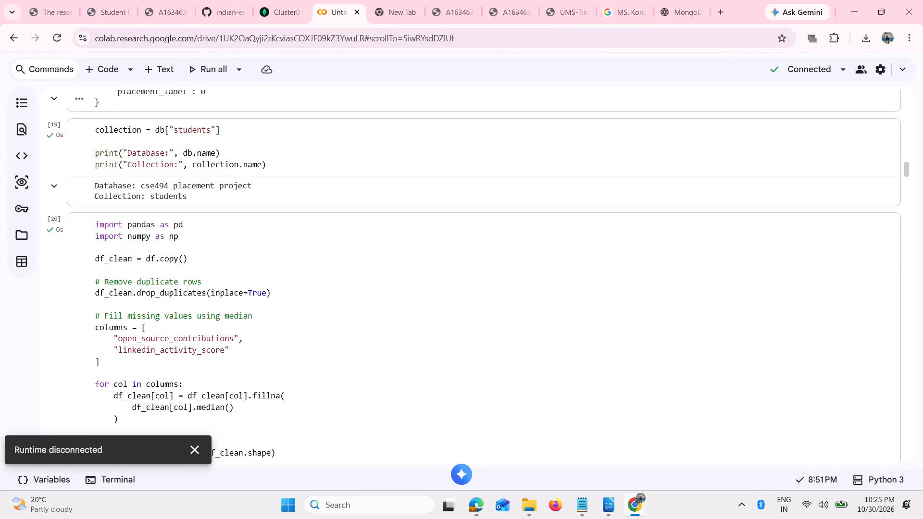
pyautogui.moveTo(906, 208); pyautogui.dragTo(900, 420)
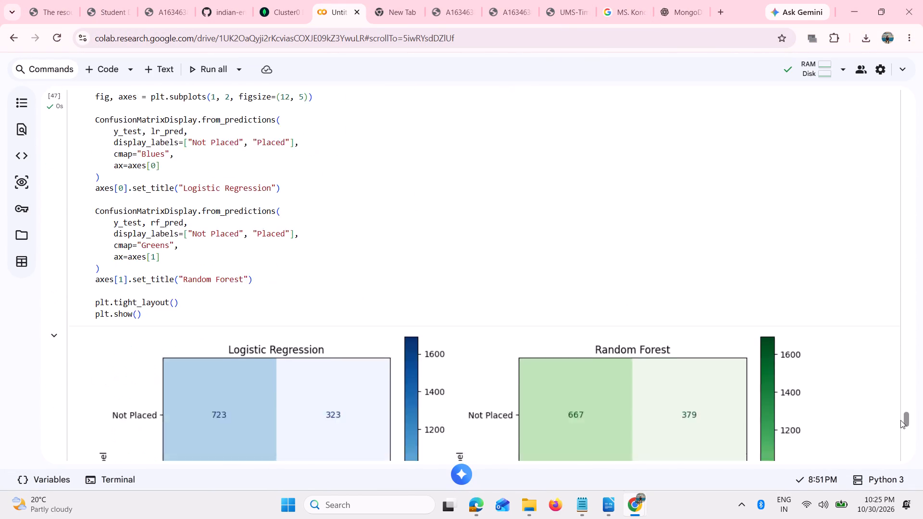
pyautogui.moveTo(900, 420); pyautogui.dragTo(885, 360)
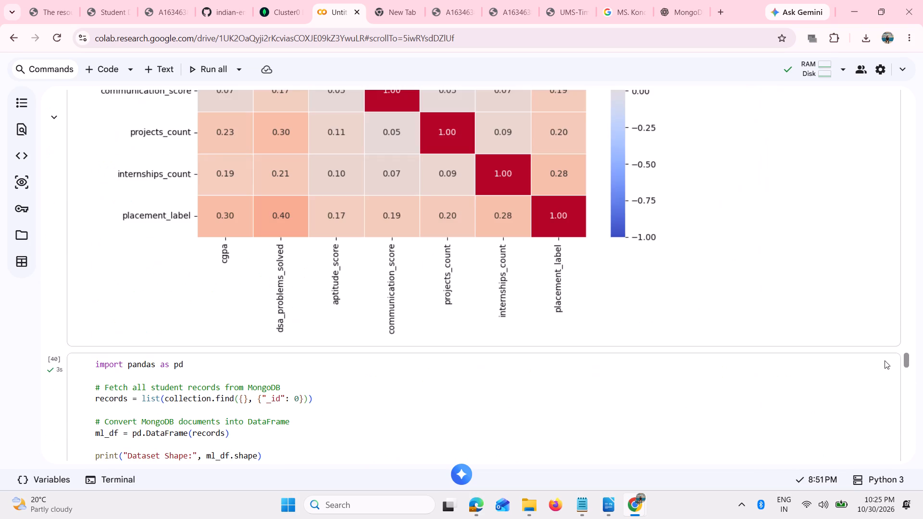
pyautogui.moveTo(885, 360); pyautogui.dragTo(878, 324)
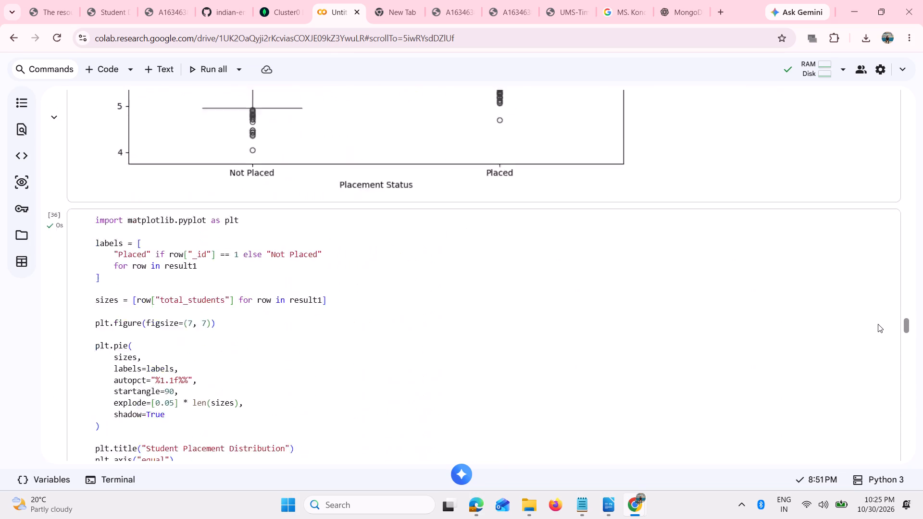
pyautogui.moveTo(878, 324); pyautogui.dragTo(873, 285)
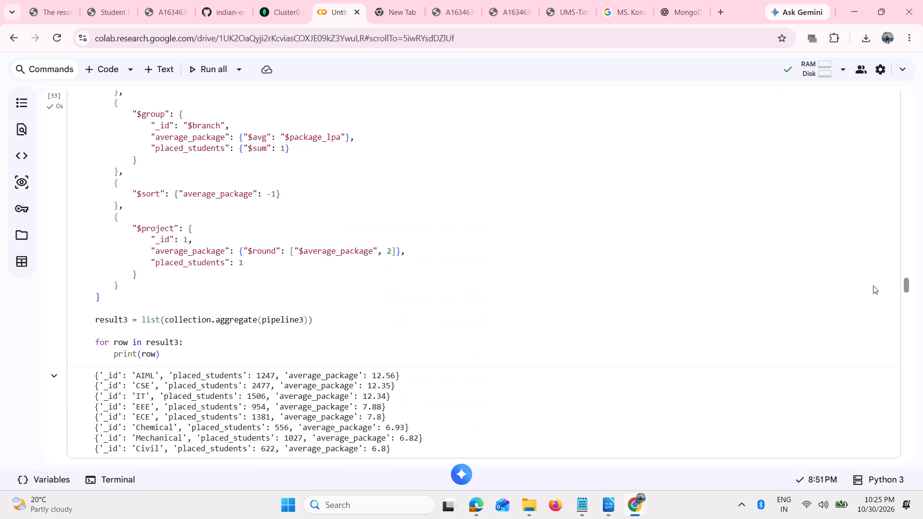
pyautogui.moveTo(873, 285); pyautogui.dragTo(872, 267)
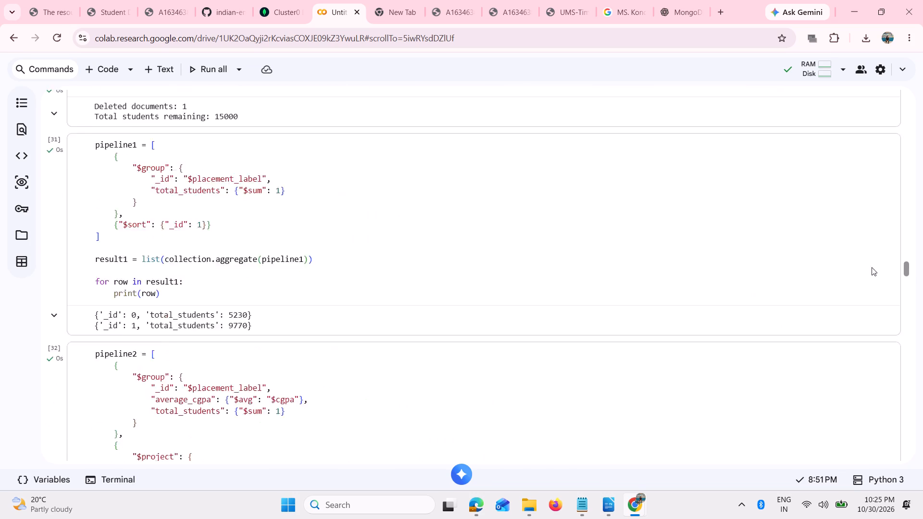
pyautogui.moveTo(872, 267); pyautogui.dragTo(868, 243)
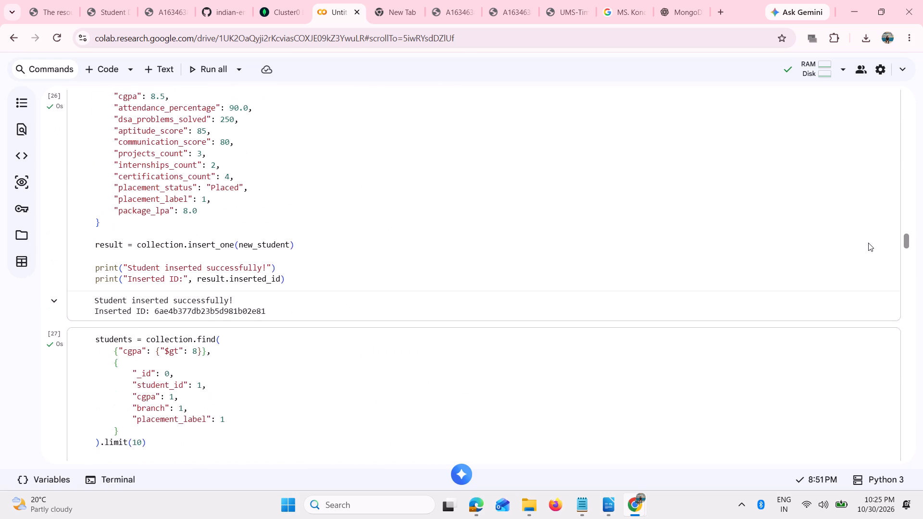
pyautogui.moveTo(868, 243); pyautogui.dragTo(866, 232)
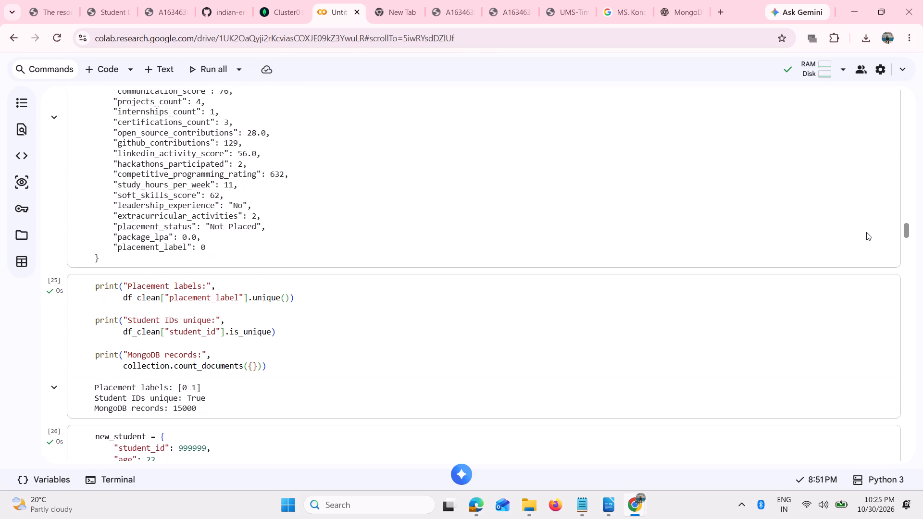
pyautogui.moveTo(866, 232); pyautogui.dragTo(863, 222)
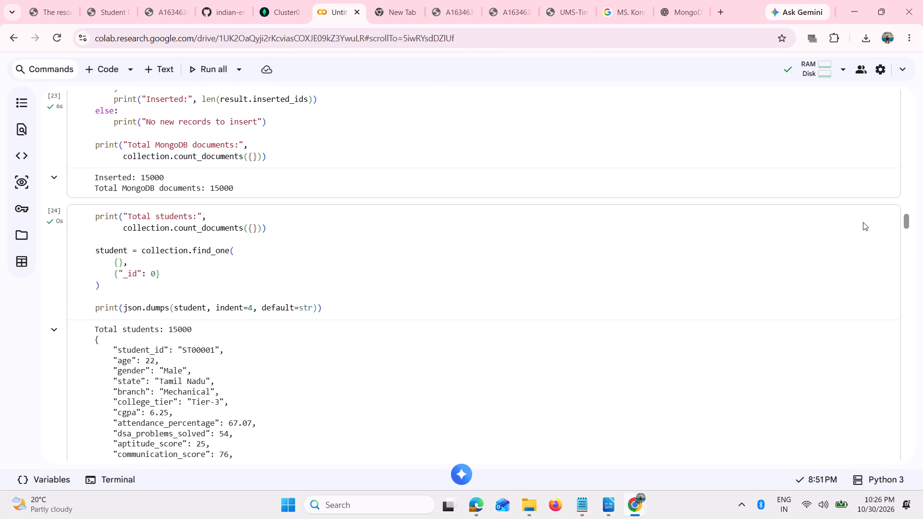
pyautogui.moveTo(863, 222); pyautogui.dragTo(862, 222)
pyautogui.scroll(2, 440, 323)
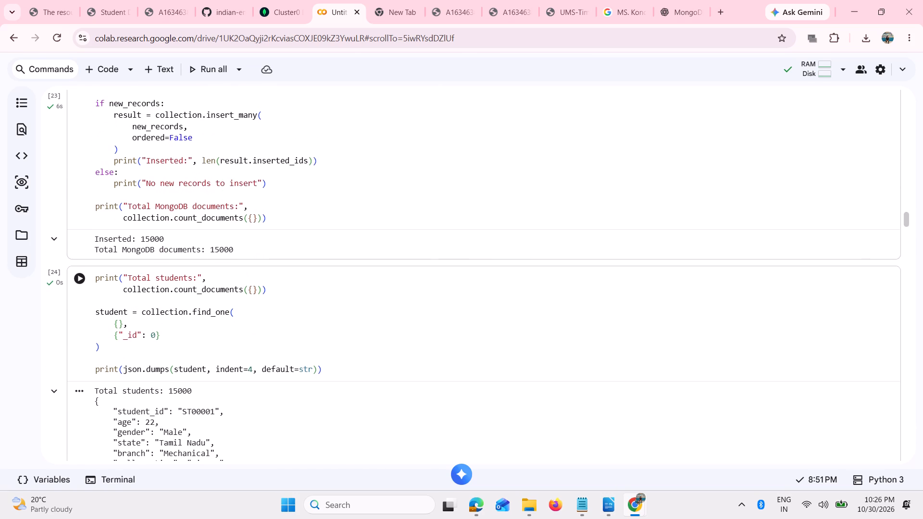
pyautogui.scroll(3, 440, 323)
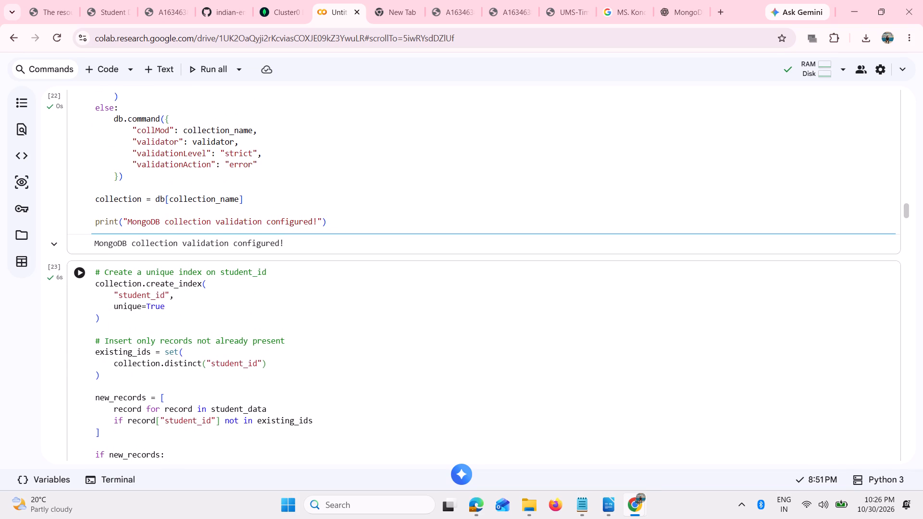
pyautogui.scroll(7, 410, 372)
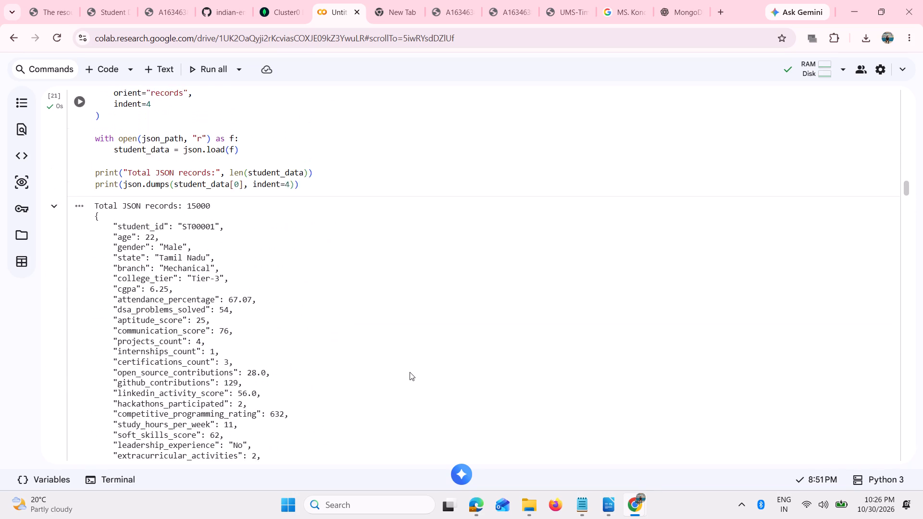
# Examine the notebook's insert, find, update and delete cells and the aggregation pipeline cells with their outputs.
pyautogui.scroll(-2, 410, 372)
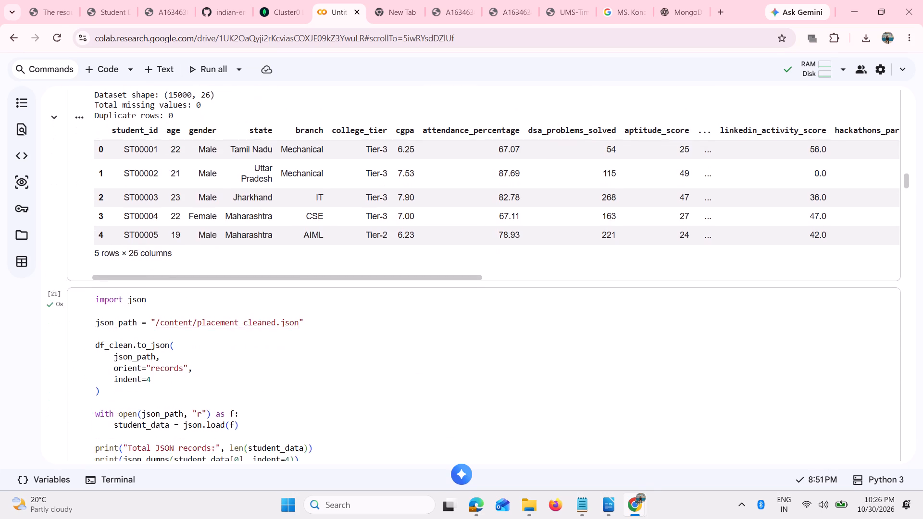
pyautogui.scroll(-5, 410, 372)
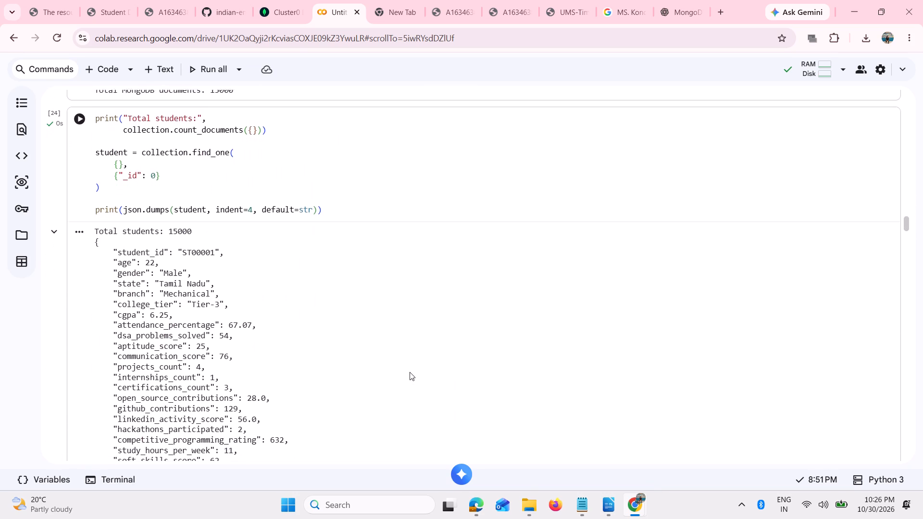
pyautogui.scroll(-6, 410, 372)
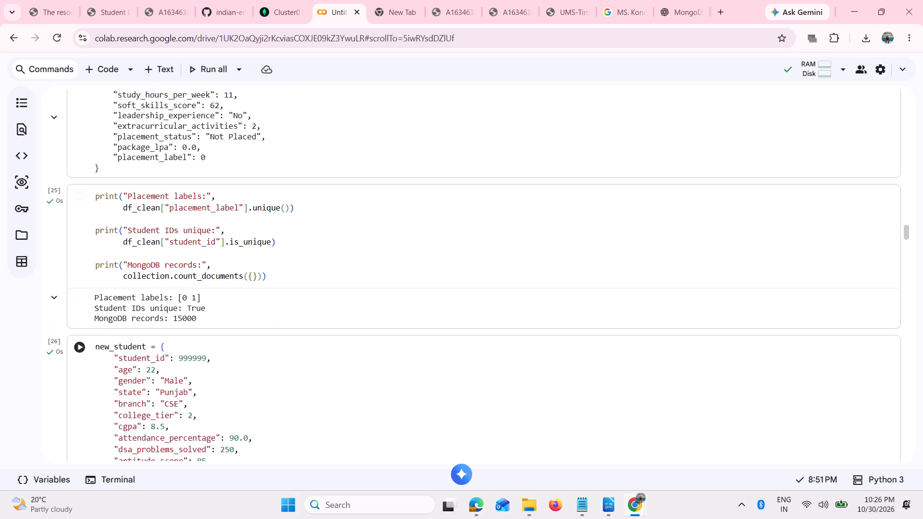
pyautogui.scroll(-6, 410, 372)
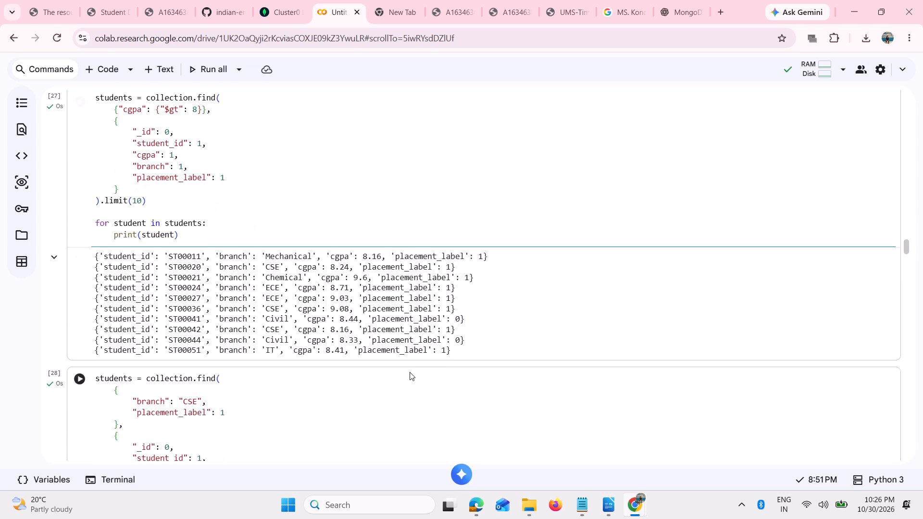
pyautogui.scroll(-6, 410, 372)
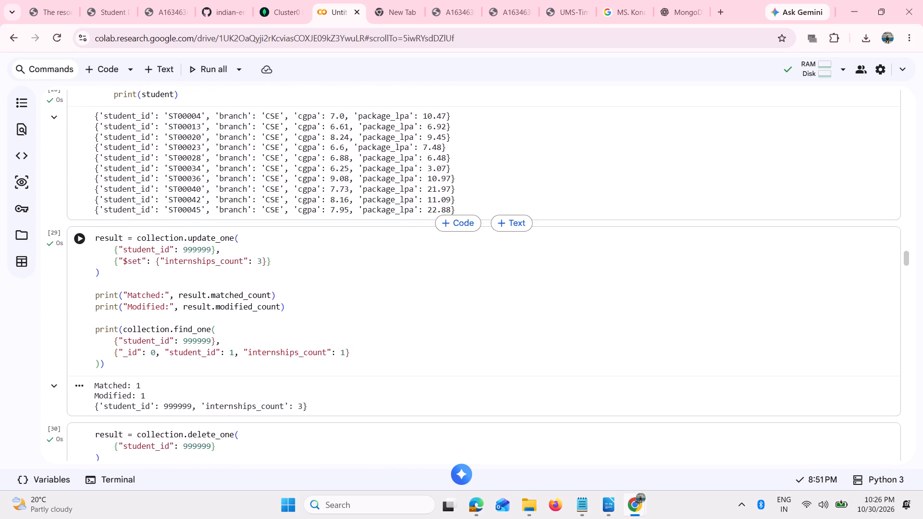
pyautogui.scroll(-5, 410, 372)
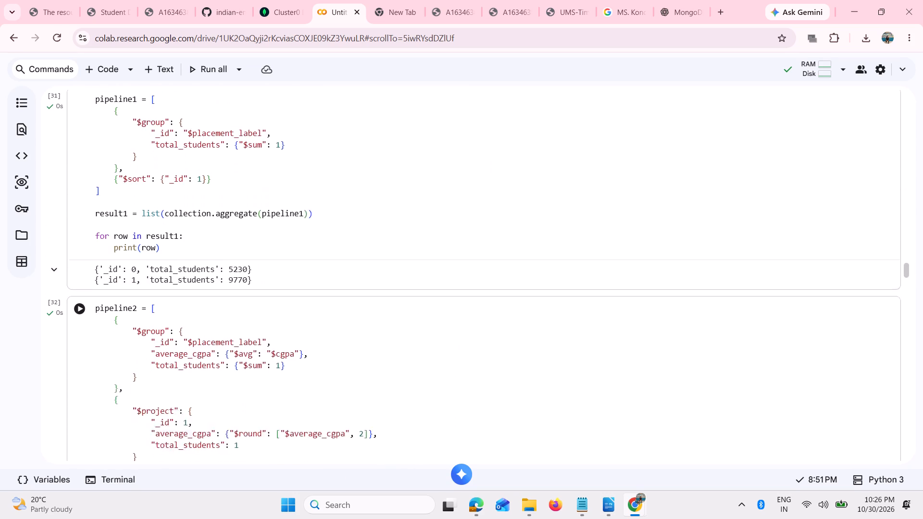
pyautogui.scroll(-5, 410, 372)
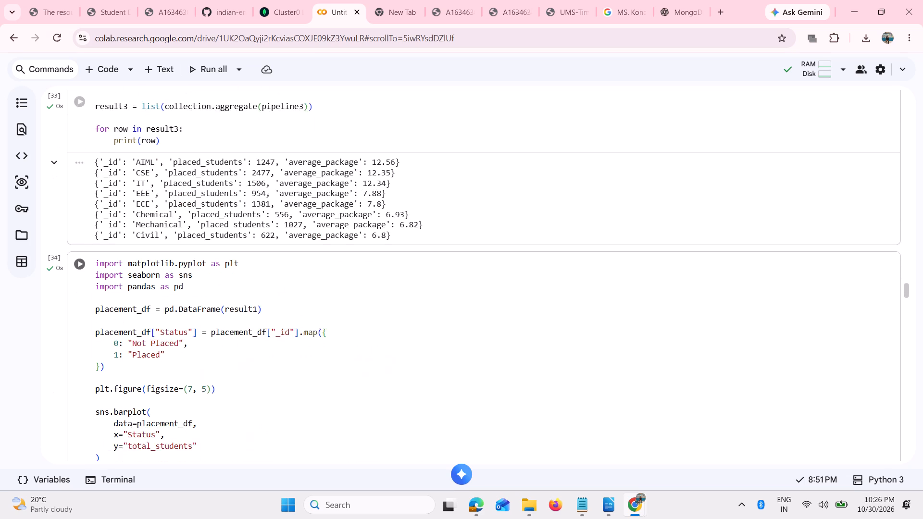
# Look through the notebook's placement charts, correlation heatmap, data preparation and Logistic Regression and Random Forest cells.
pyautogui.scroll(-7, 410, 372)
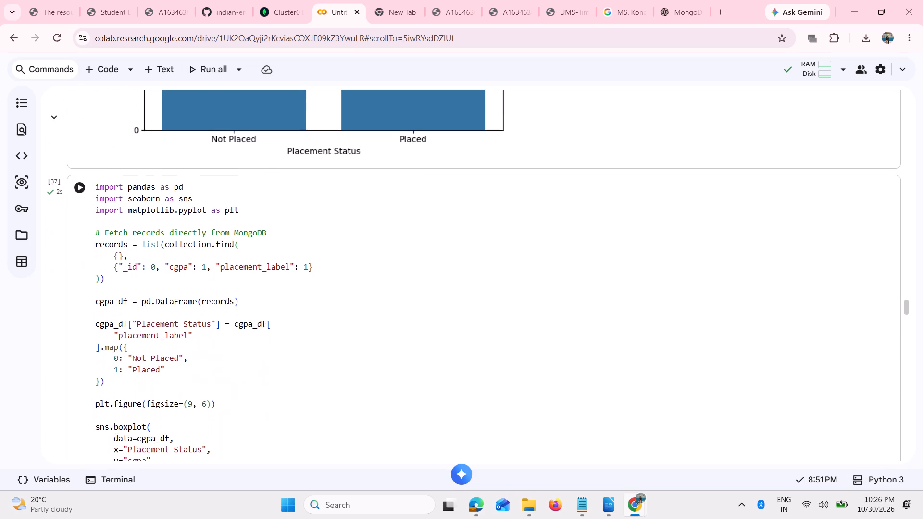
pyautogui.scroll(-6, 410, 372)
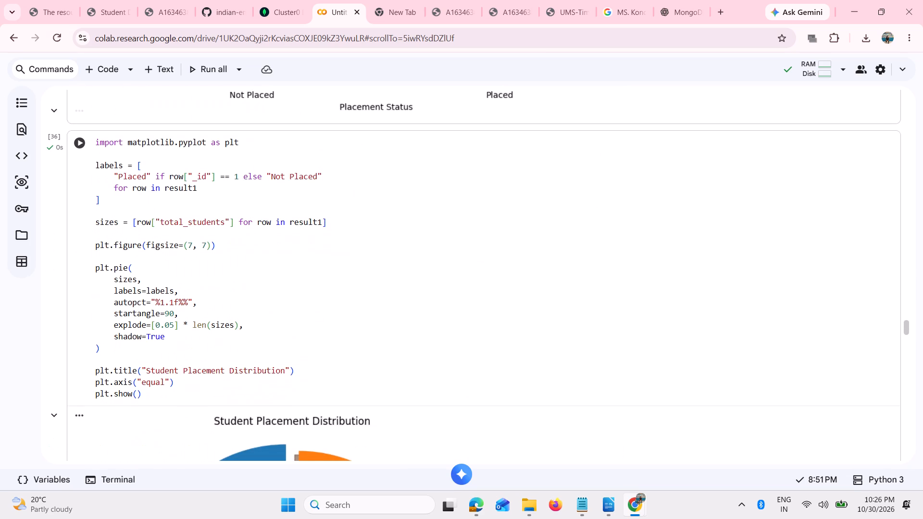
pyautogui.scroll(-8, 410, 372)
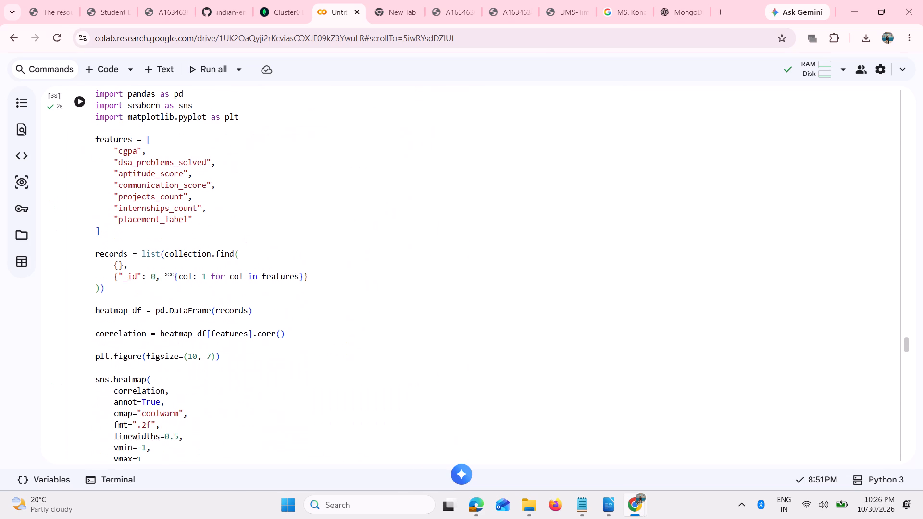
pyautogui.scroll(-5, 410, 372)
pyautogui.scroll(1, 410, 372)
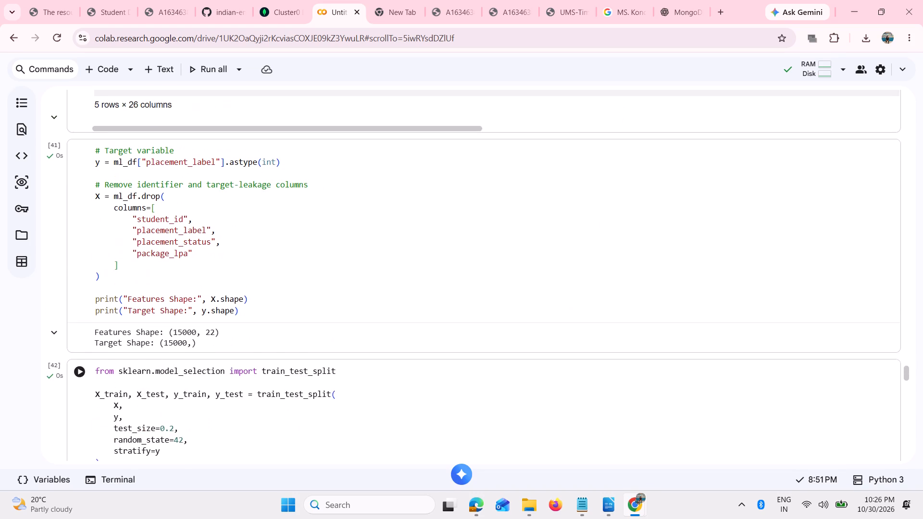
pyautogui.scroll(-3, 410, 372)
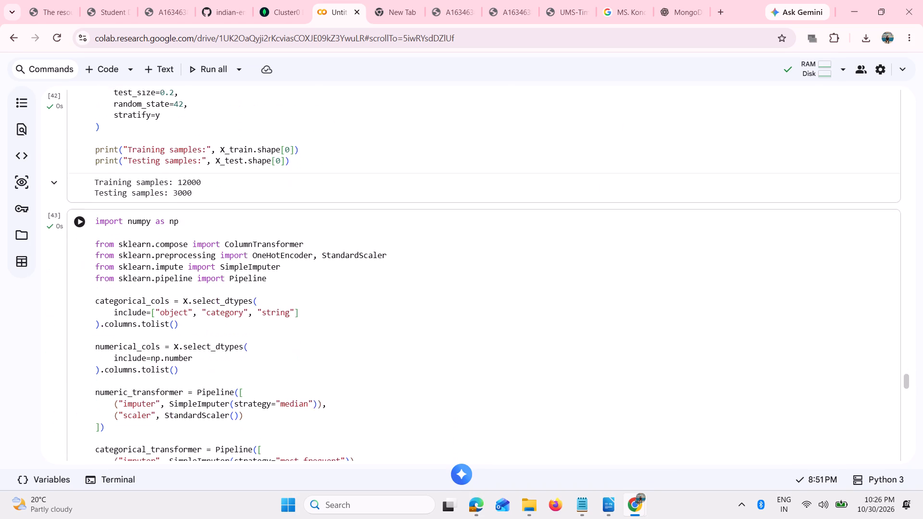
pyautogui.scroll(-8, 410, 372)
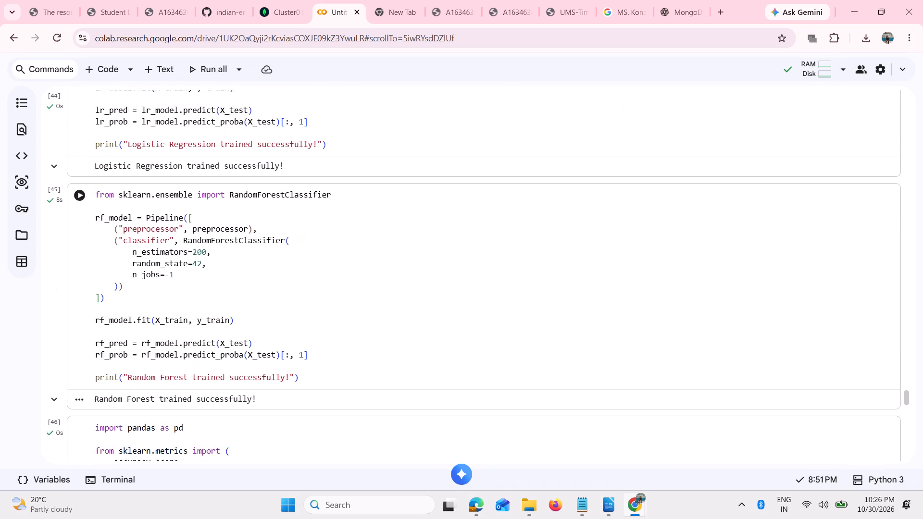
pyautogui.scroll(-7, 410, 372)
# Go back from the Random Forest cell through the find queries to examine the bulk insert and collection validation cells.
pyautogui.scroll(7, 410, 372)
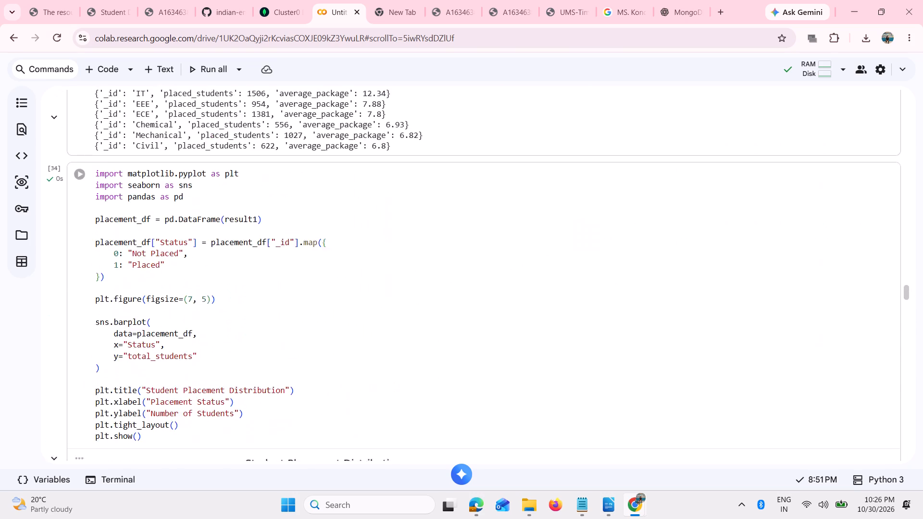
pyautogui.scroll(7, 410, 372)
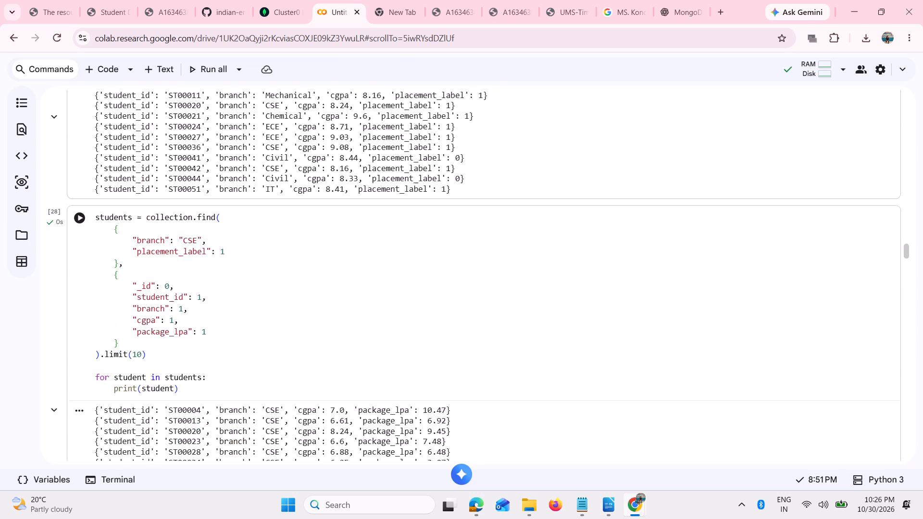
pyautogui.scroll(6, 410, 372)
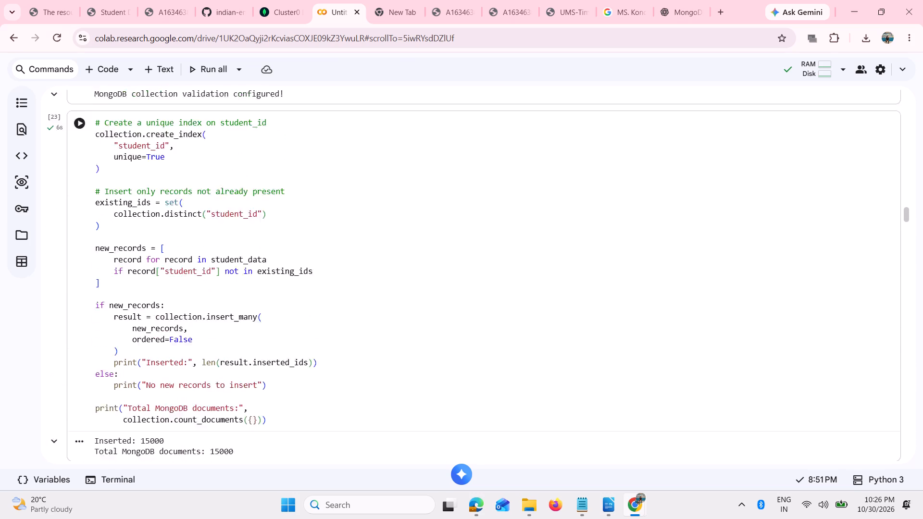
pyautogui.scroll(2, 410, 372)
pyautogui.scroll(-1, 410, 372)
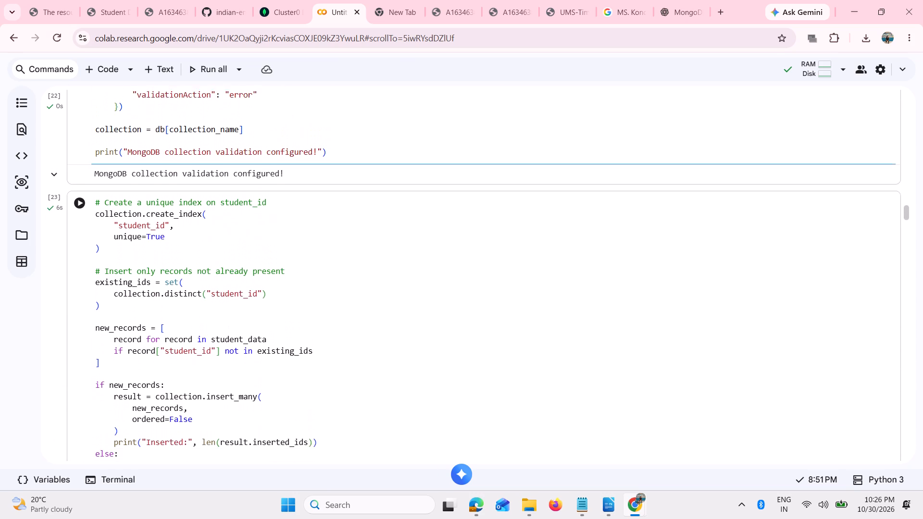
pyautogui.scroll(-4, 410, 372)
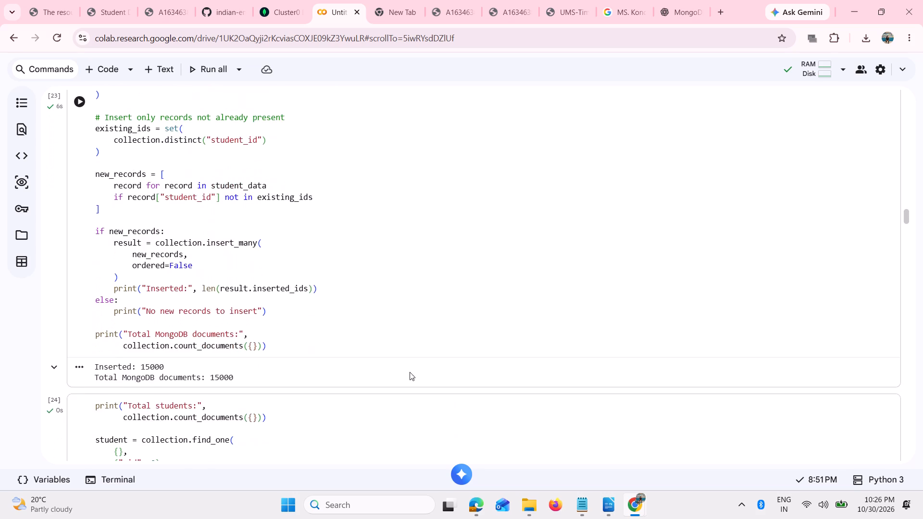
pyautogui.scroll(4, 410, 372)
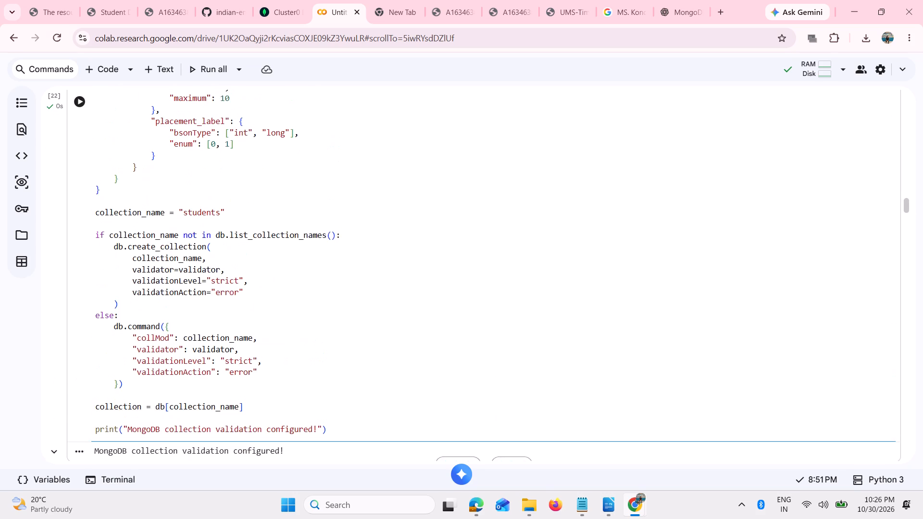
# Review the JSON export, data cleaning and target-mapping cells back to the package install and import cells at the notebook's start.
pyautogui.scroll(5, 410, 372)
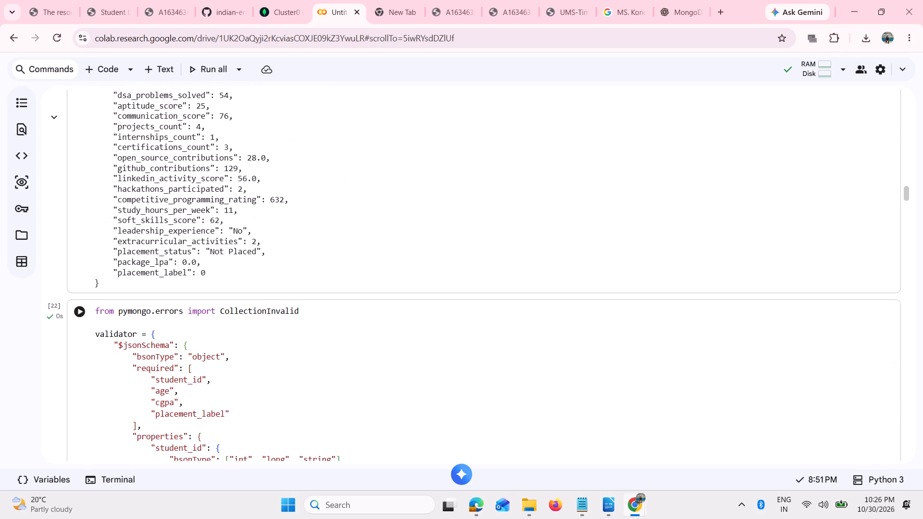
pyautogui.scroll(4, 410, 372)
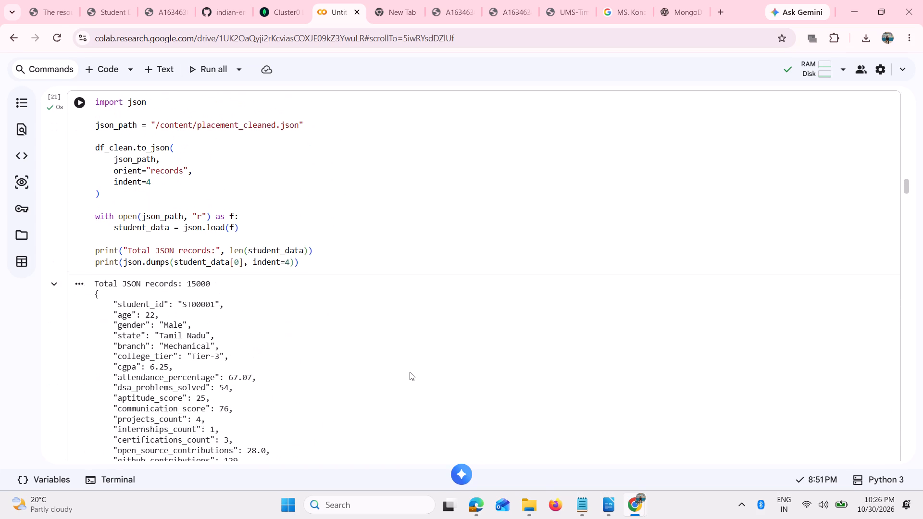
pyautogui.scroll(4, 410, 372)
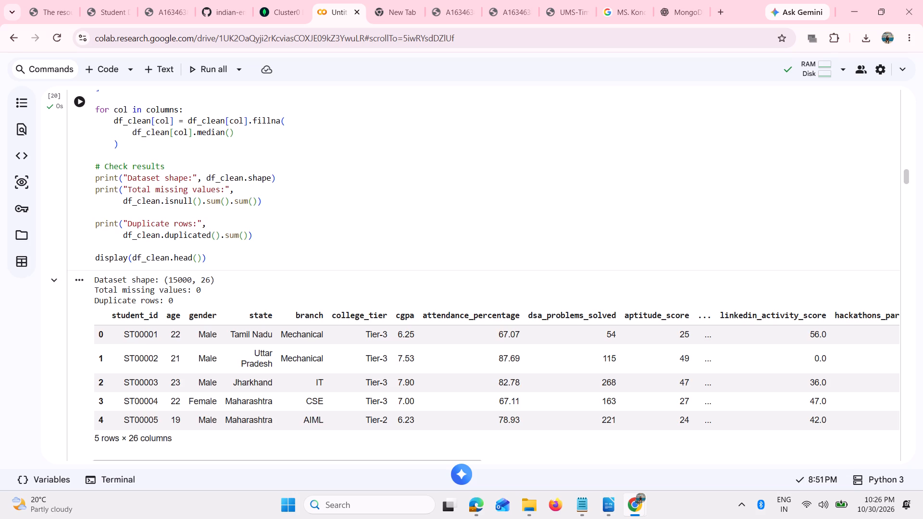
pyautogui.scroll(4, 410, 372)
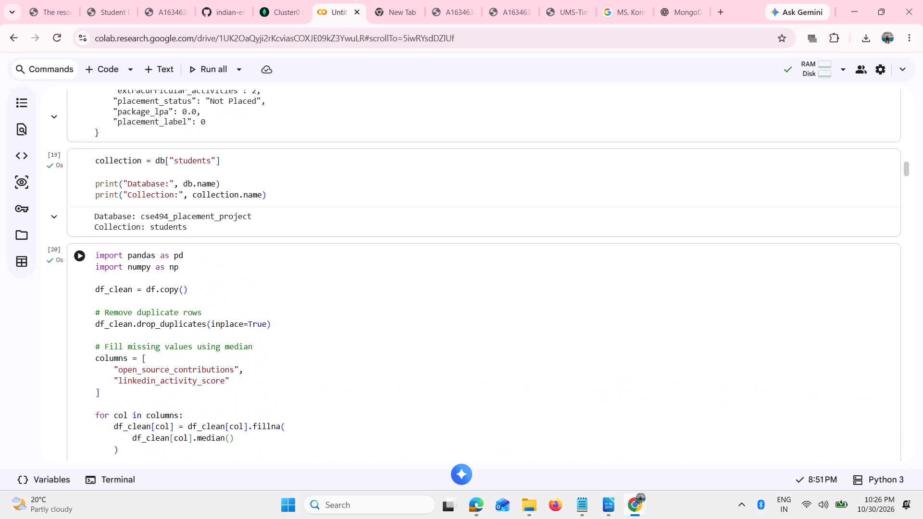
pyautogui.scroll(4, 410, 372)
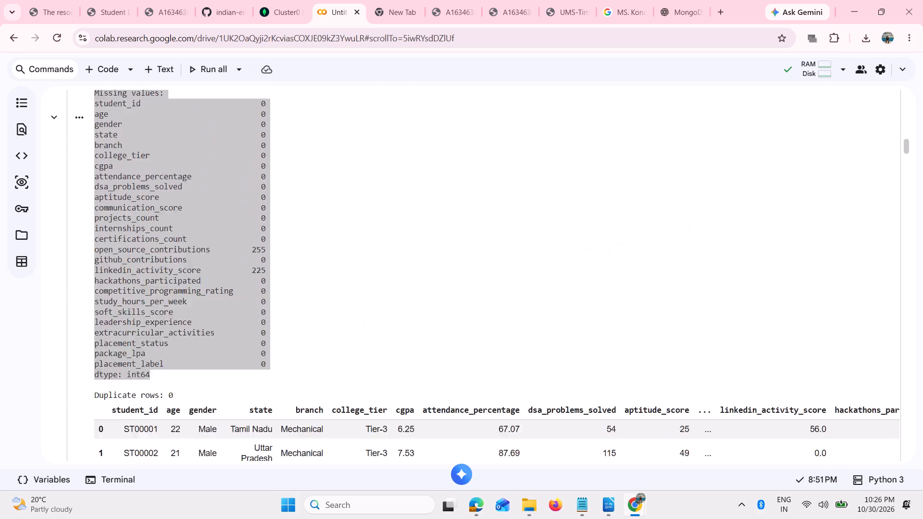
pyautogui.scroll(2, 410, 372)
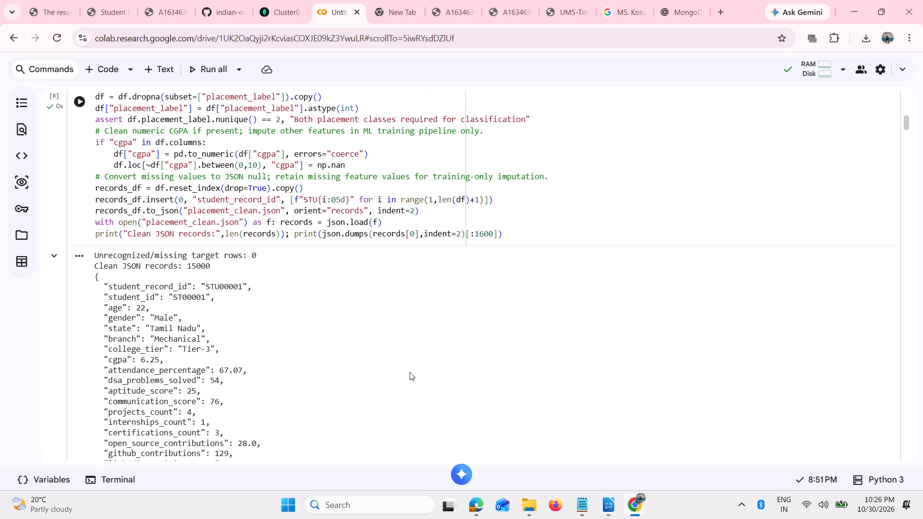
pyautogui.scroll(4, 410, 372)
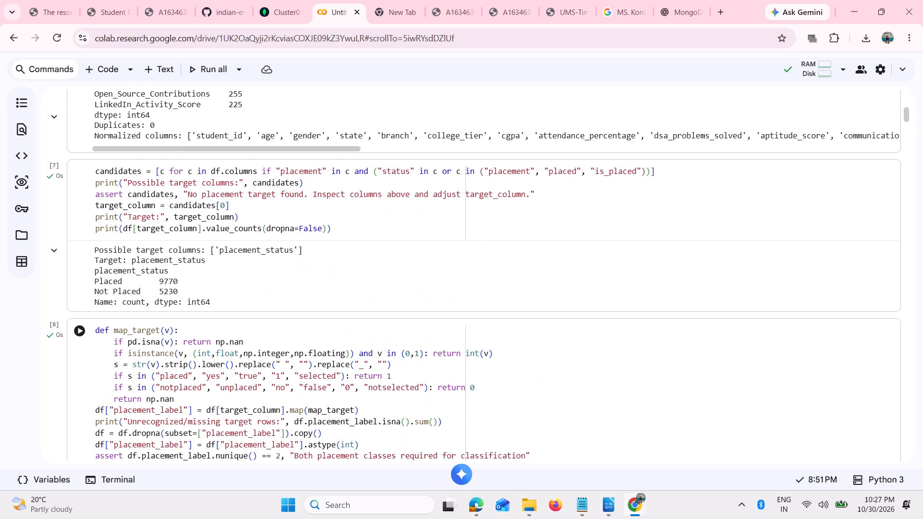
pyautogui.scroll(5, 410, 372)
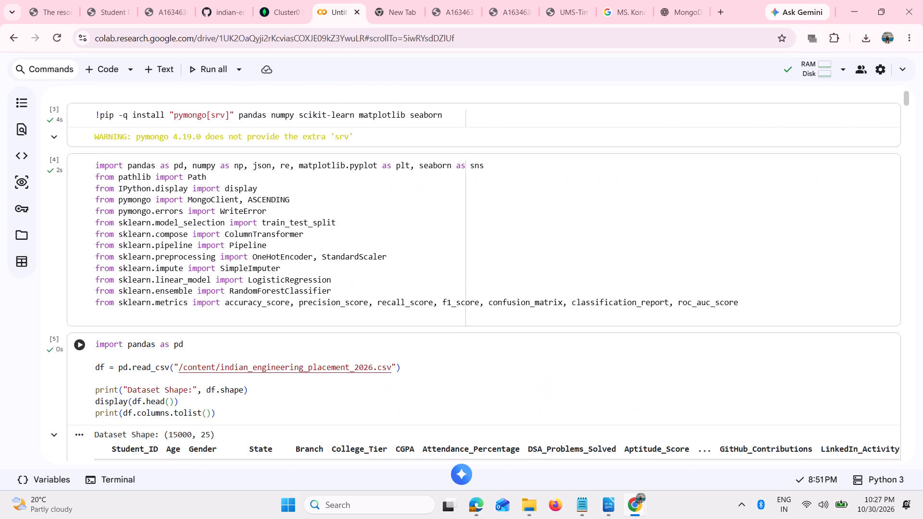
pyautogui.scroll(2, 410, 372)
# Review the raw data export, target mapping, MongoDB Atlas connection and dataset summary cells from the notebook's start to the students collection cell.
pyautogui.scroll(-4, 481, 350)
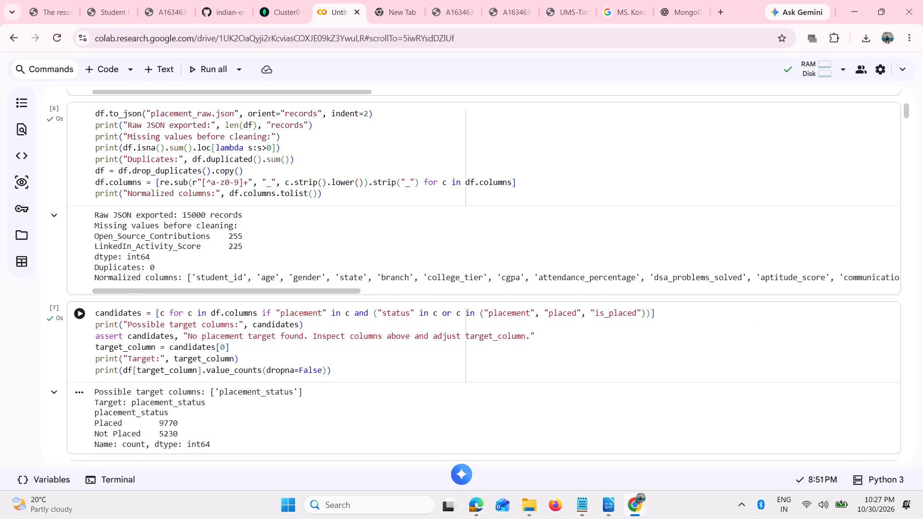
pyautogui.scroll(-4, 481, 350)
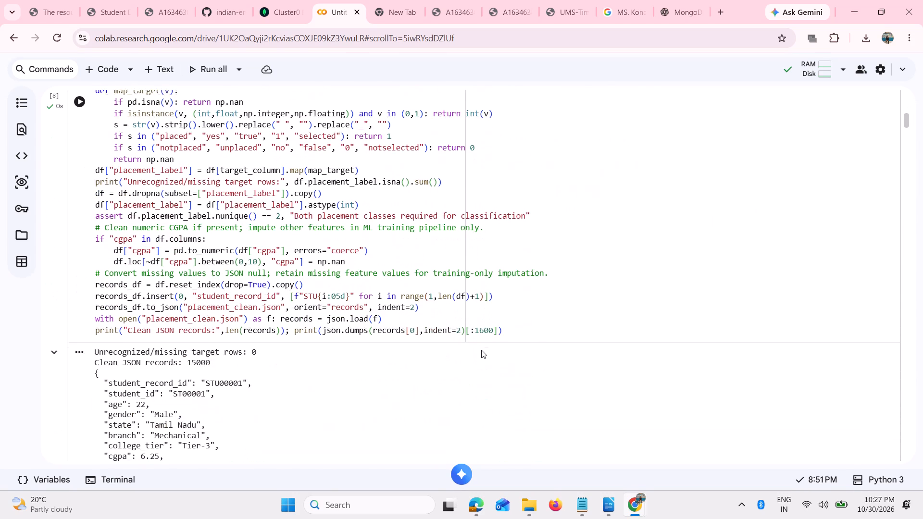
pyautogui.scroll(-5, 481, 350)
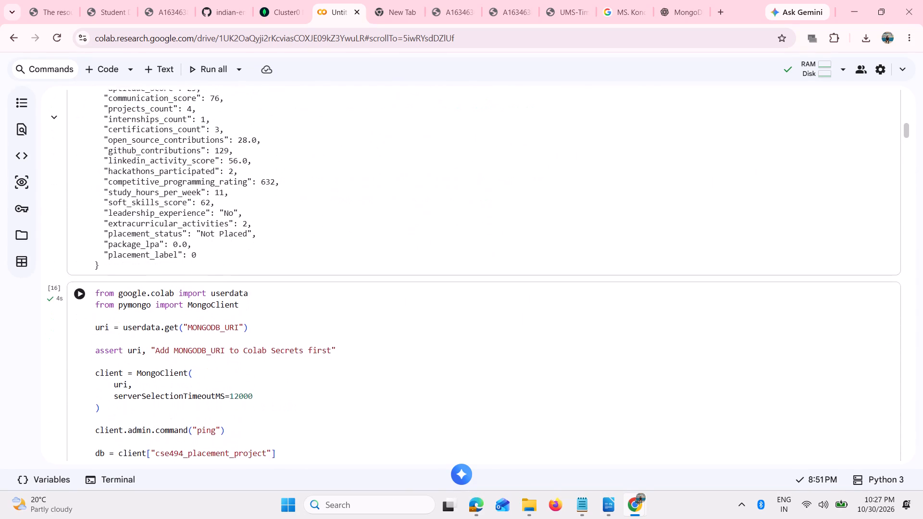
pyautogui.scroll(-5, 481, 350)
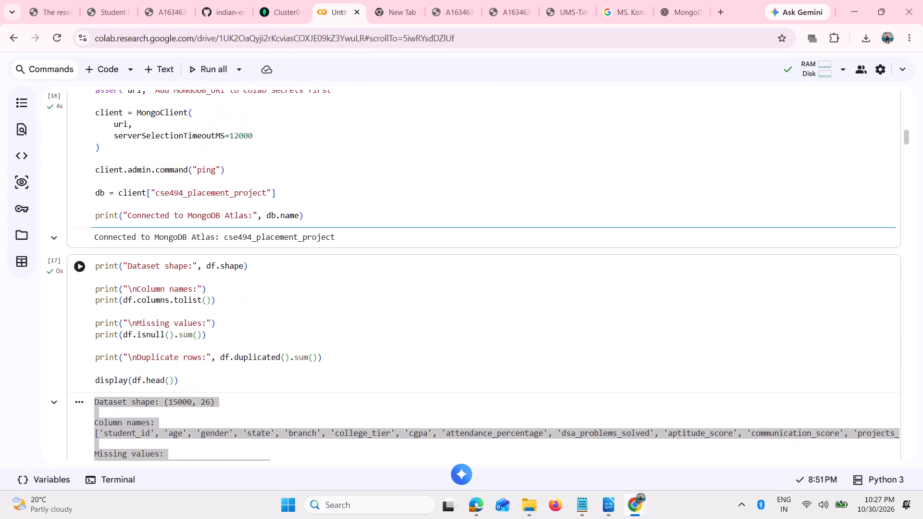
pyautogui.scroll(-2, 481, 350)
pyautogui.click(481, 350)
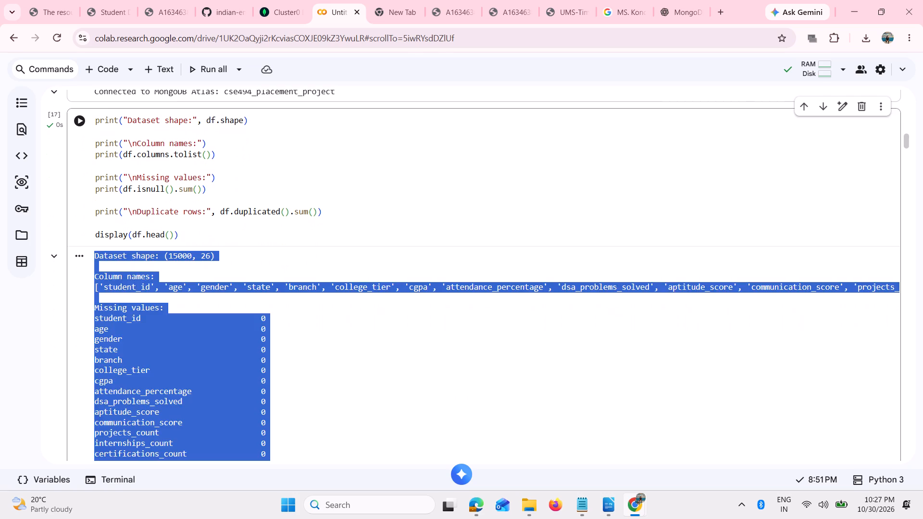
pyautogui.scroll(-6, 481, 350)
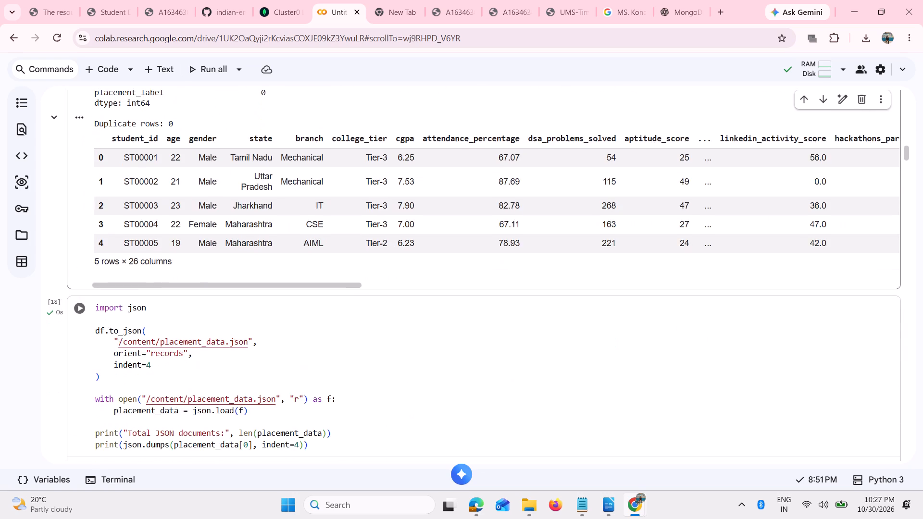
pyautogui.scroll(-6, 481, 350)
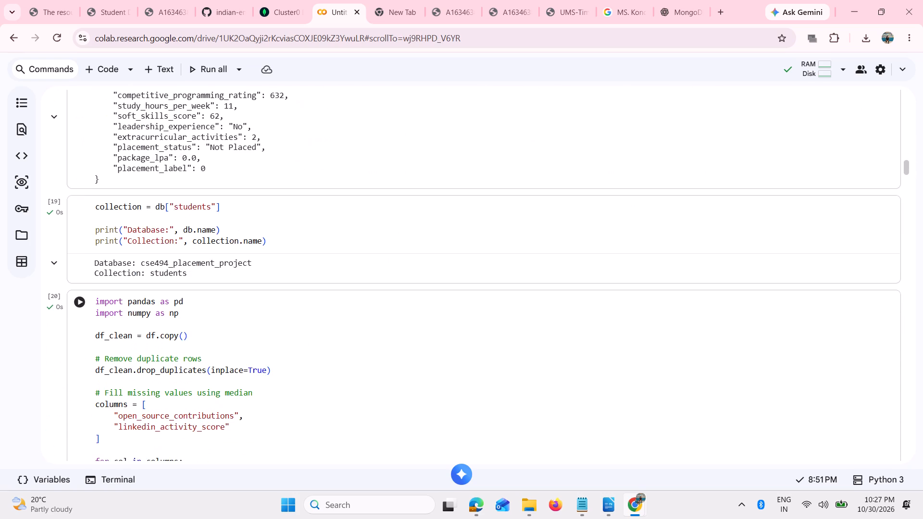
# Examine the missing-value cleaning, cleaned JSON export and students collection schema validation cells with their outputs.
pyautogui.scroll(-4, 481, 350)
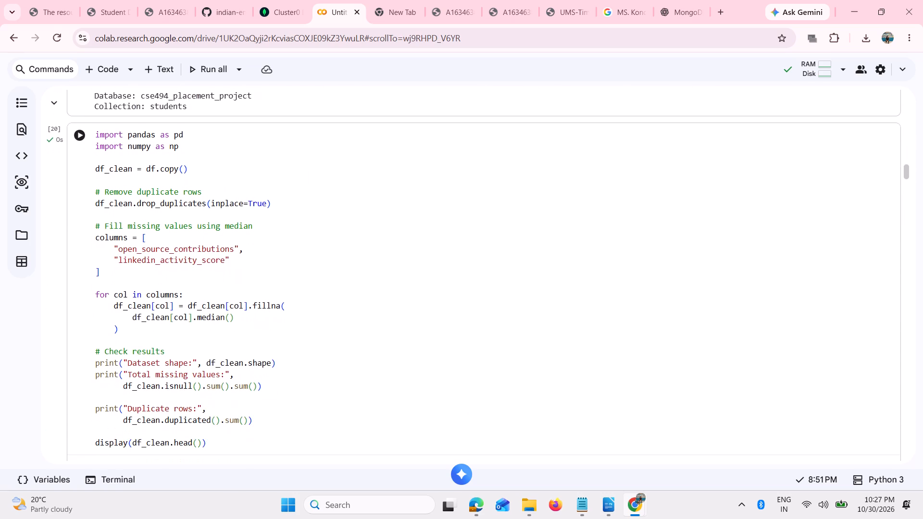
pyautogui.scroll(-4, 481, 350)
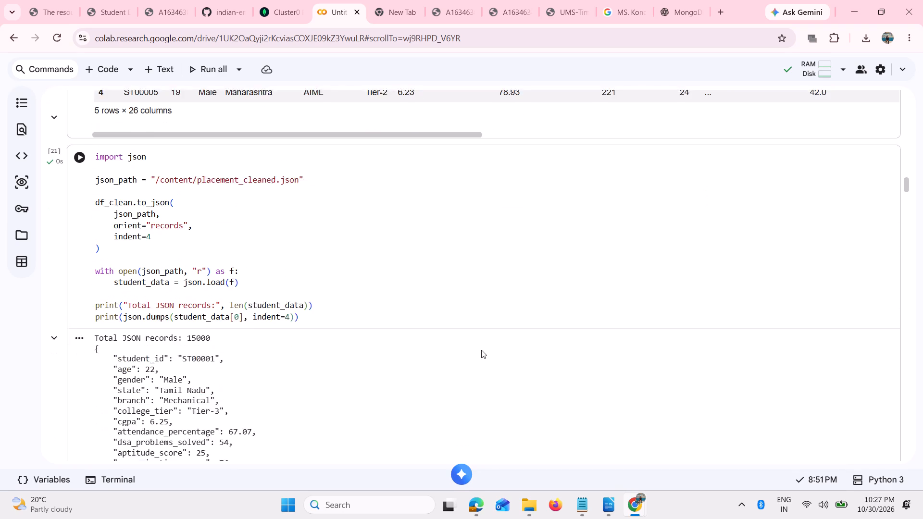
pyautogui.scroll(-6, 481, 350)
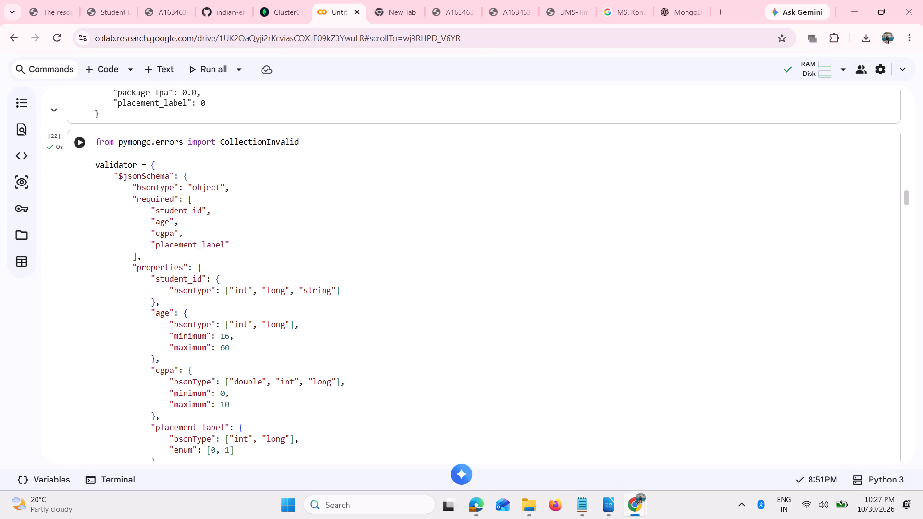
pyautogui.scroll(-2, 481, 350)
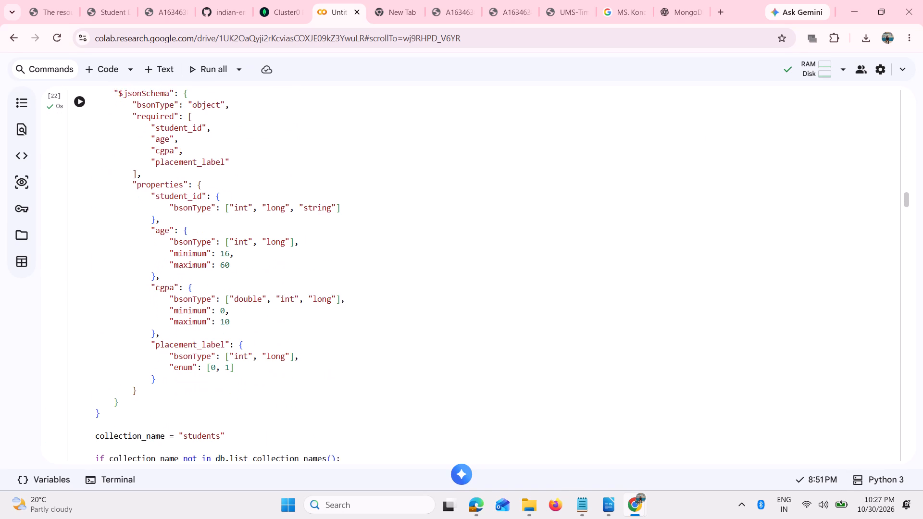
pyautogui.scroll(-3, 481, 350)
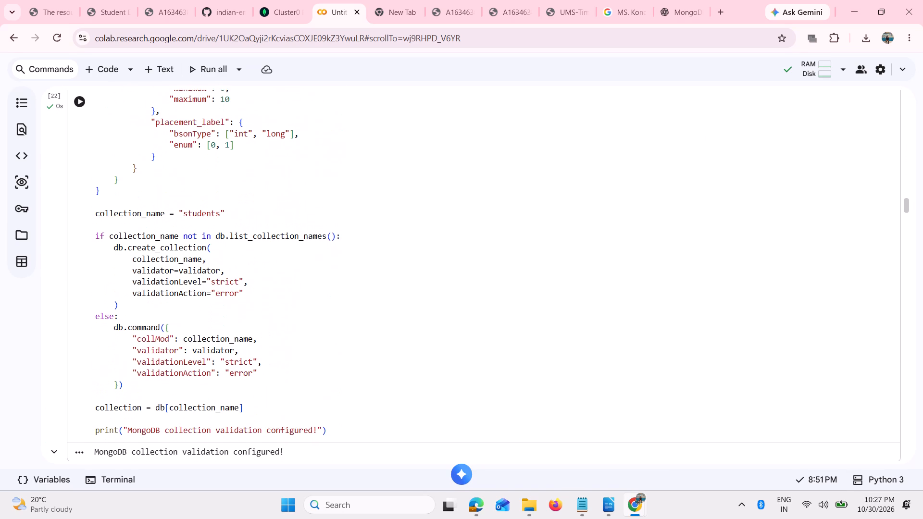
pyautogui.scroll(-2, 481, 350)
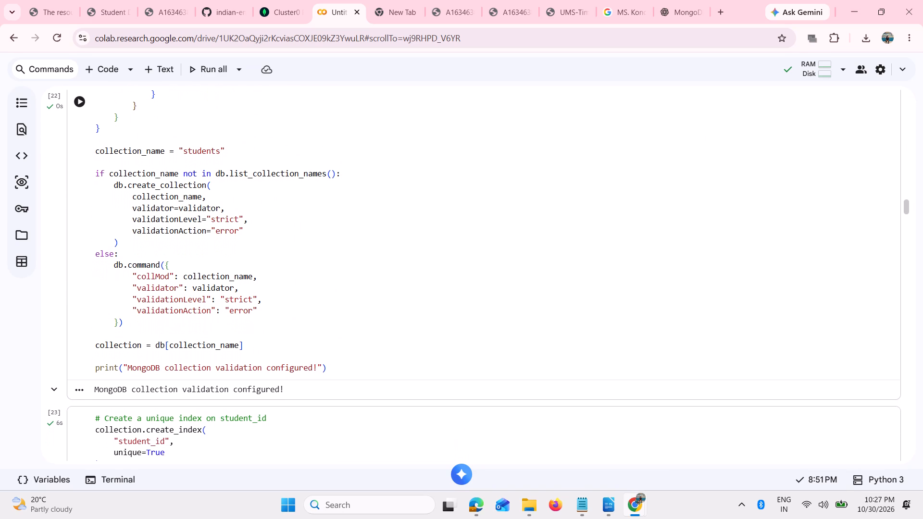
pyautogui.scroll(-2, 481, 350)
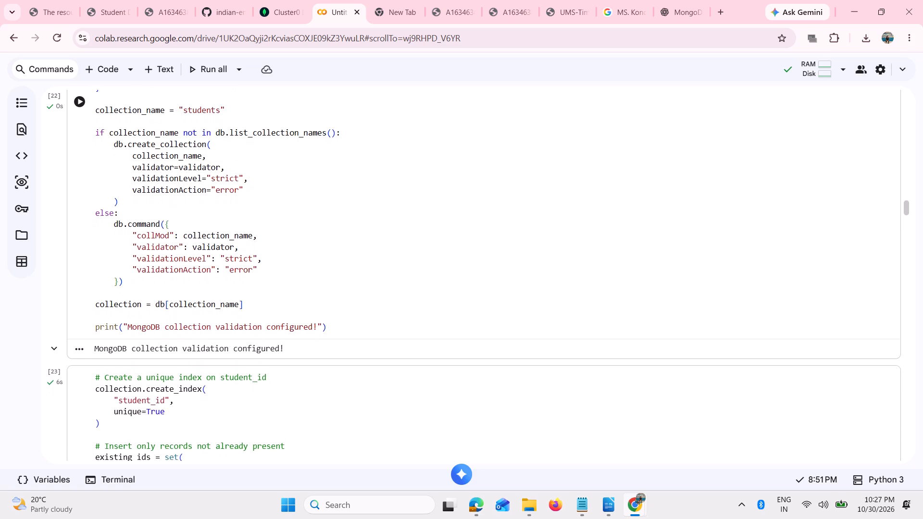
# Examine the insert_many, find_one and record check cells, continuing to the insert_one cell for the new student and its output.
pyautogui.scroll(-2, 481, 350)
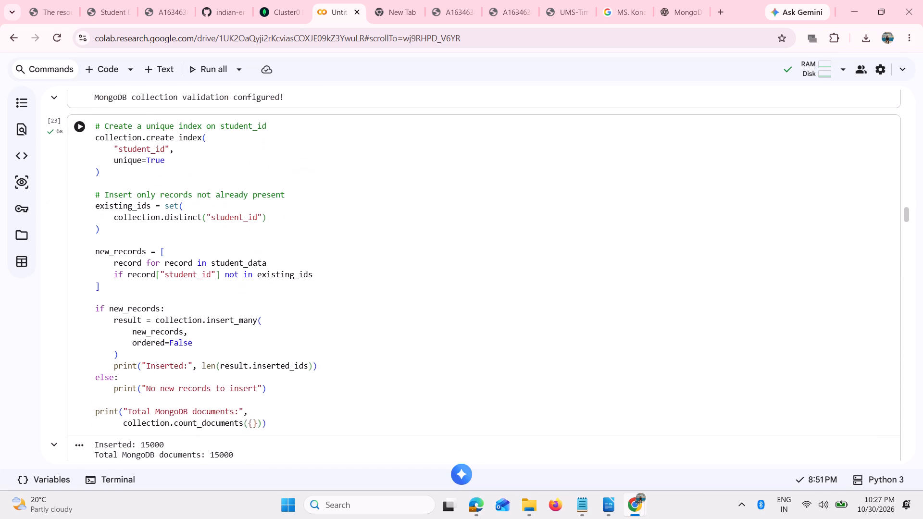
pyautogui.scroll(-3, 481, 350)
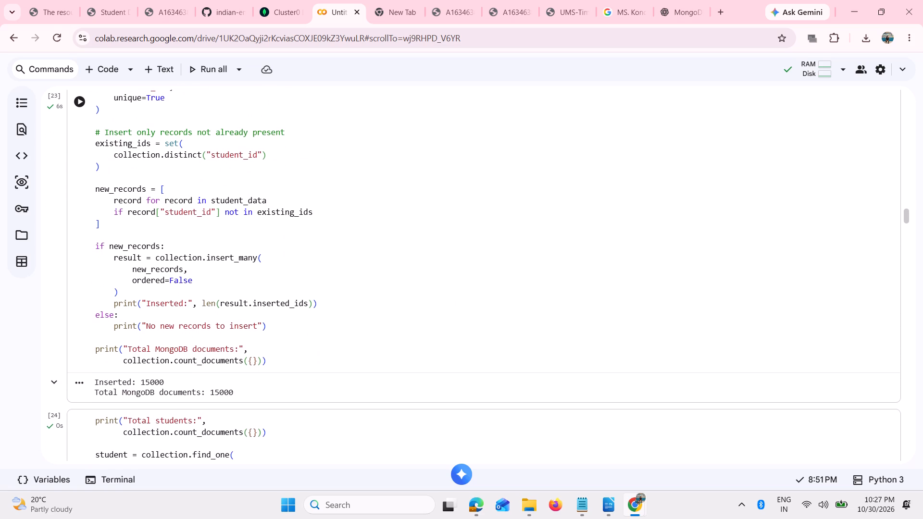
pyautogui.scroll(-3, 481, 350)
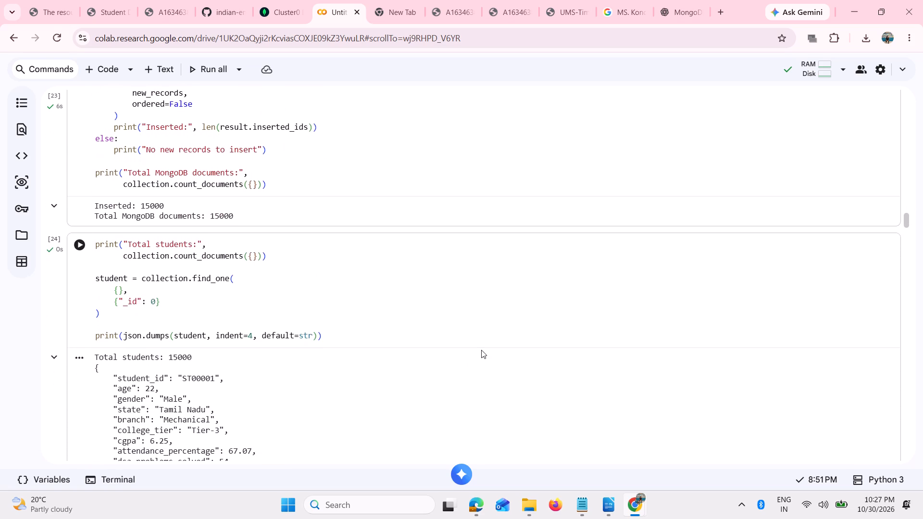
pyautogui.scroll(-3, 481, 350)
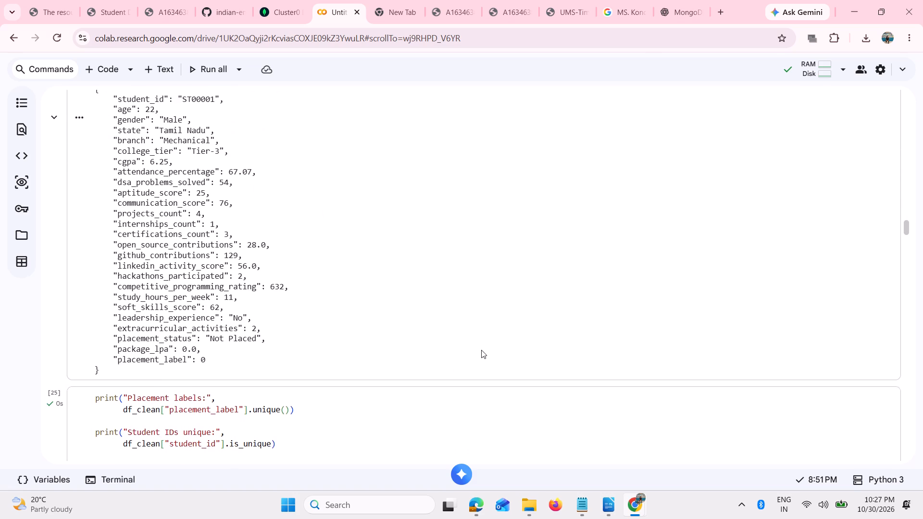
pyautogui.scroll(-4, 481, 350)
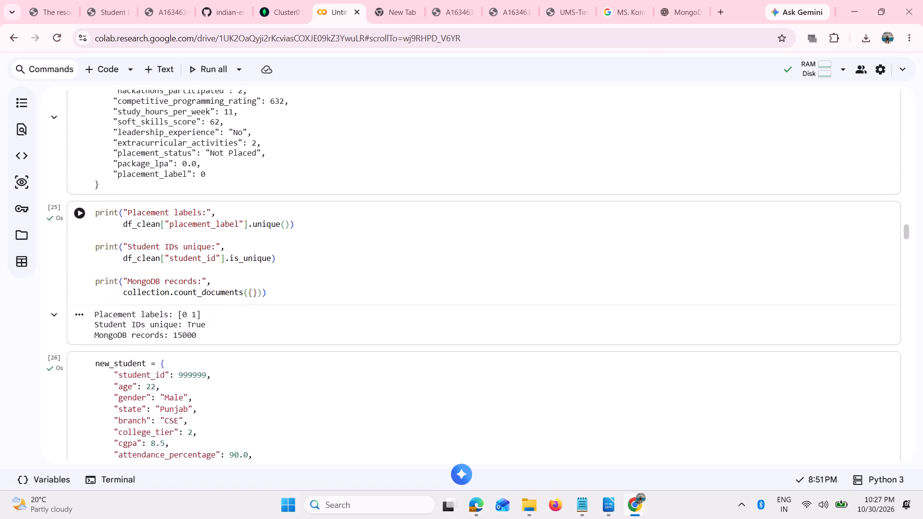
pyautogui.scroll(-2, 481, 350)
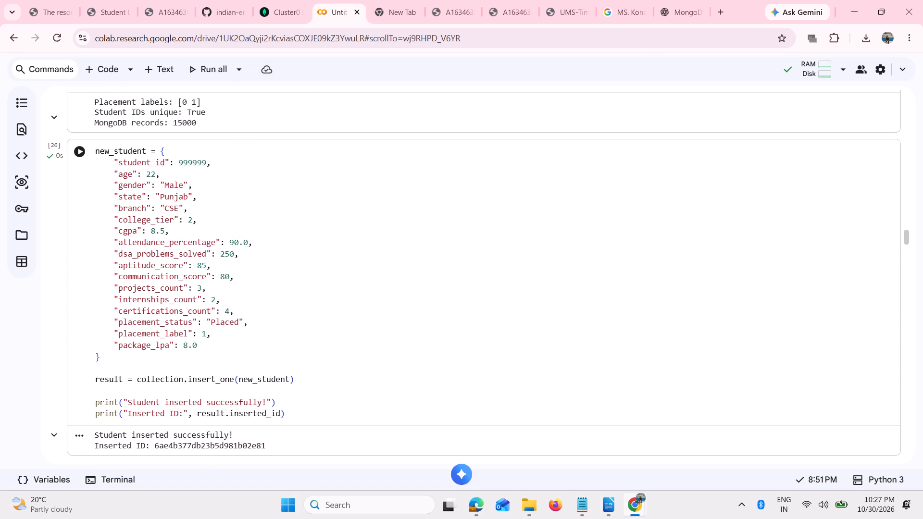
# Examine the insert_one, find, update_one and delete_one cells with their outputs, continuing to the first aggregation pipeline cell.
pyautogui.scroll(-3, 481, 350)
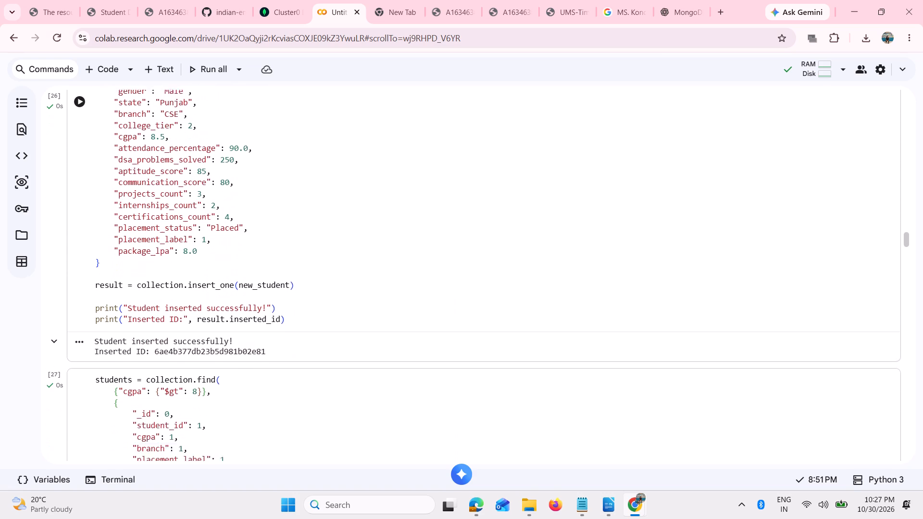
pyautogui.scroll(-3, 481, 350)
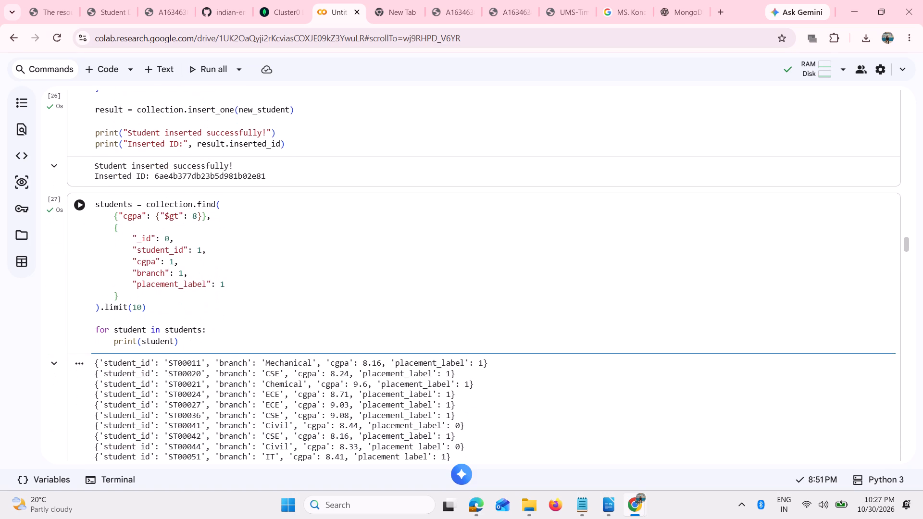
pyautogui.scroll(-3, 481, 350)
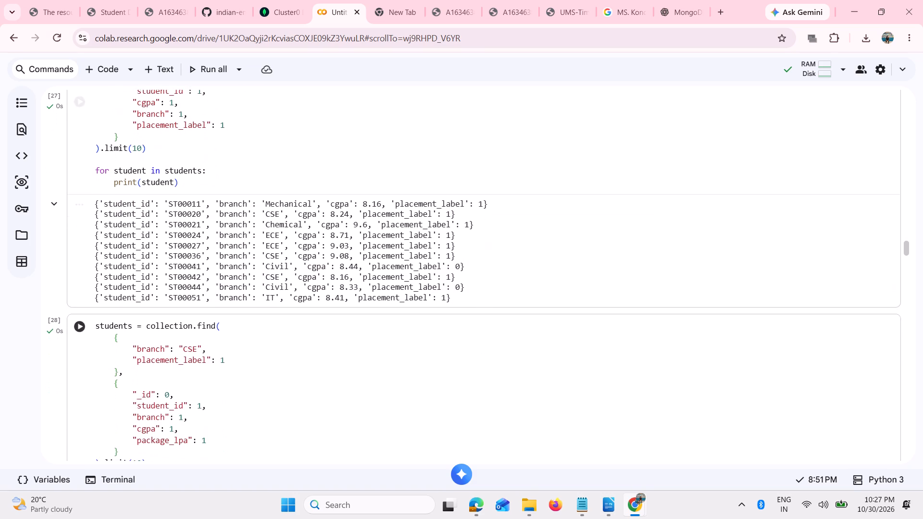
pyautogui.scroll(-3, 481, 350)
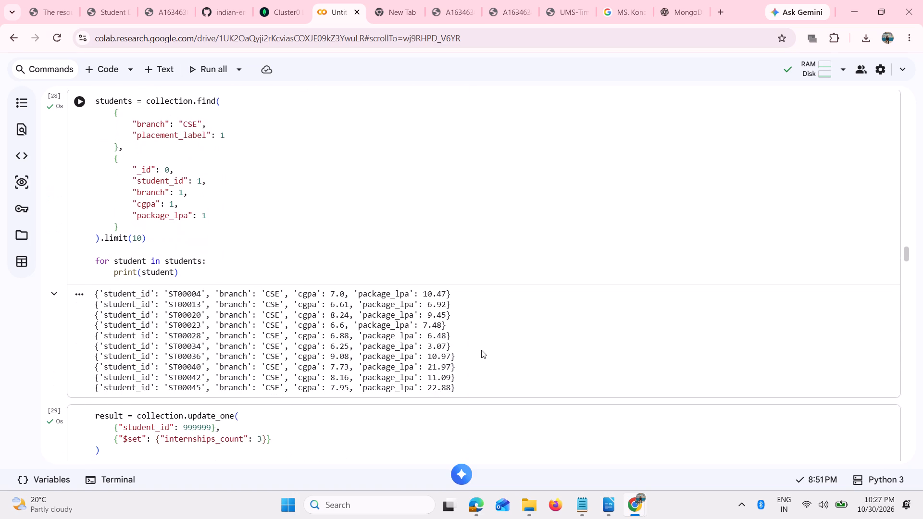
pyautogui.scroll(-2, 481, 350)
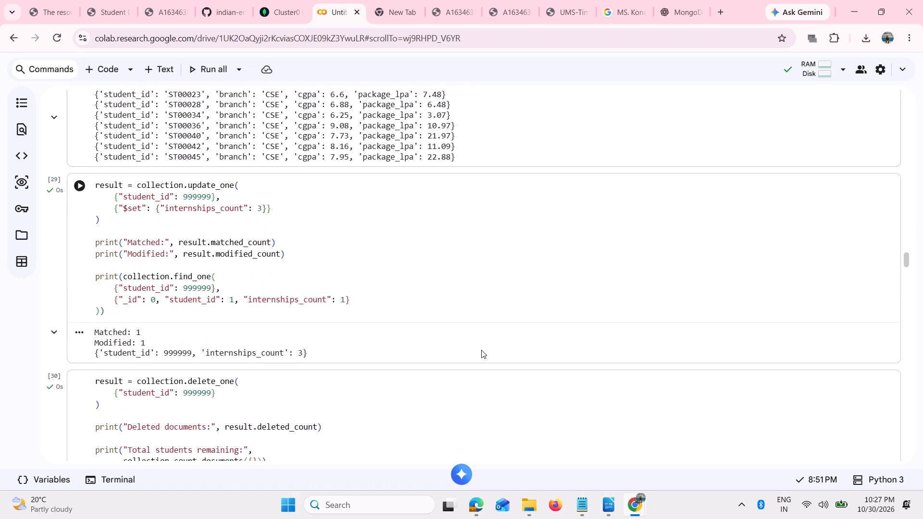
pyautogui.scroll(-3, 481, 350)
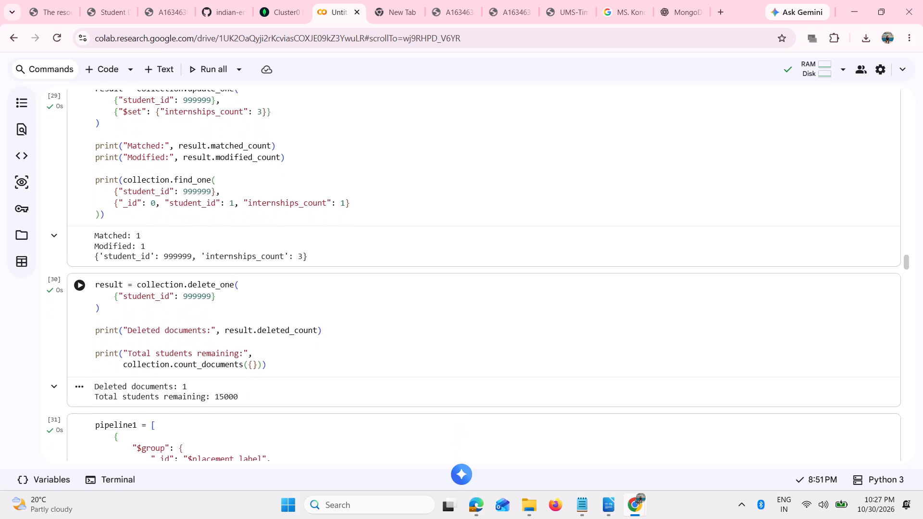
pyautogui.scroll(-3, 481, 350)
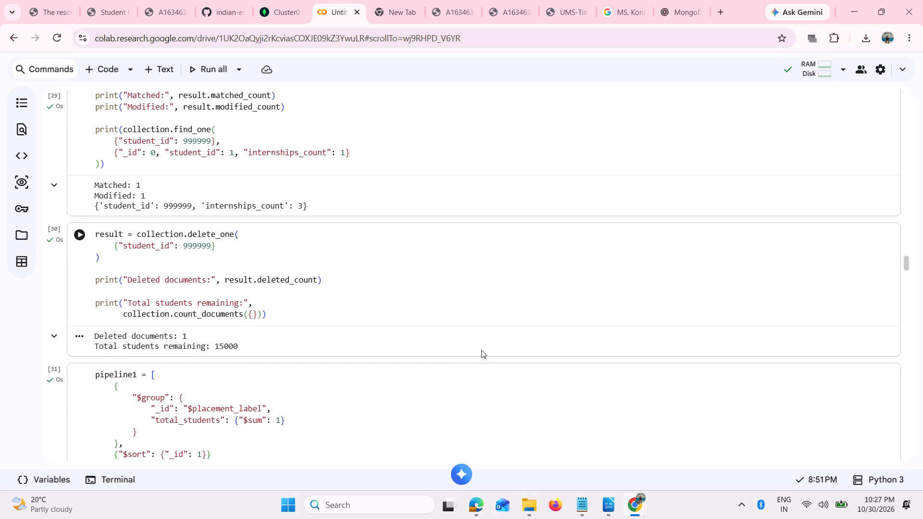
pyautogui.scroll(-1, 481, 350)
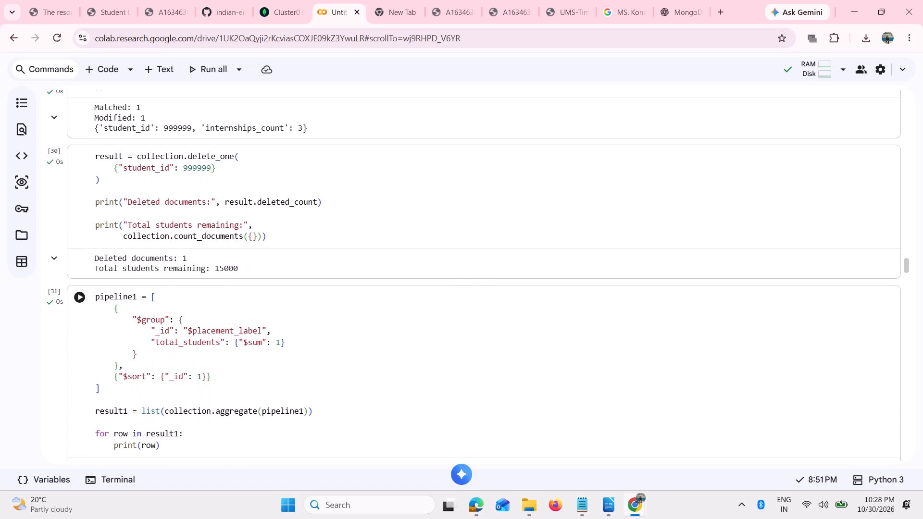
# Review the CRUD cells and outputs from delete_one back to the find_one student record output.
pyautogui.scroll(4, 481, 350)
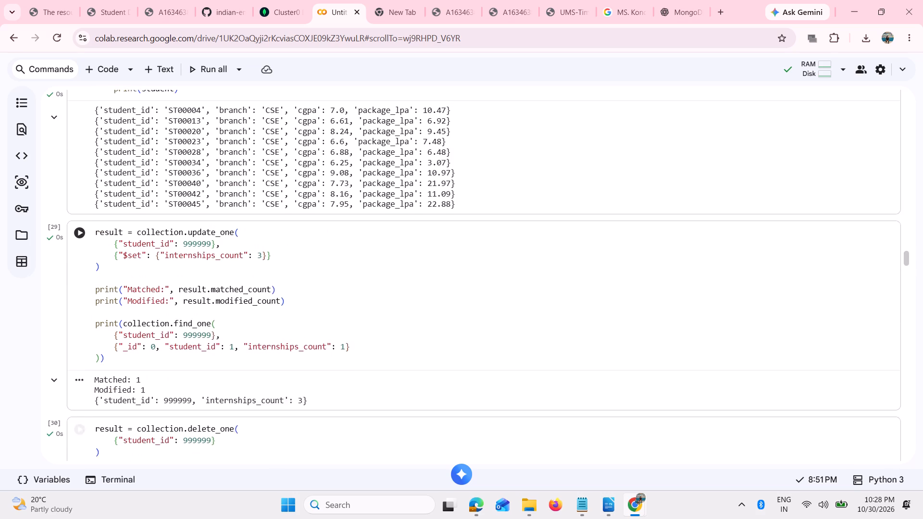
pyautogui.scroll(5, 481, 350)
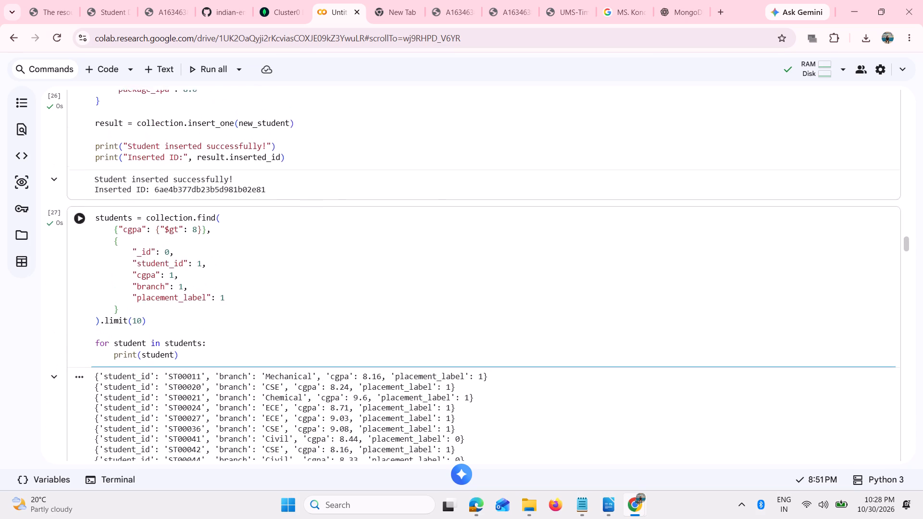
pyautogui.scroll(3, 481, 350)
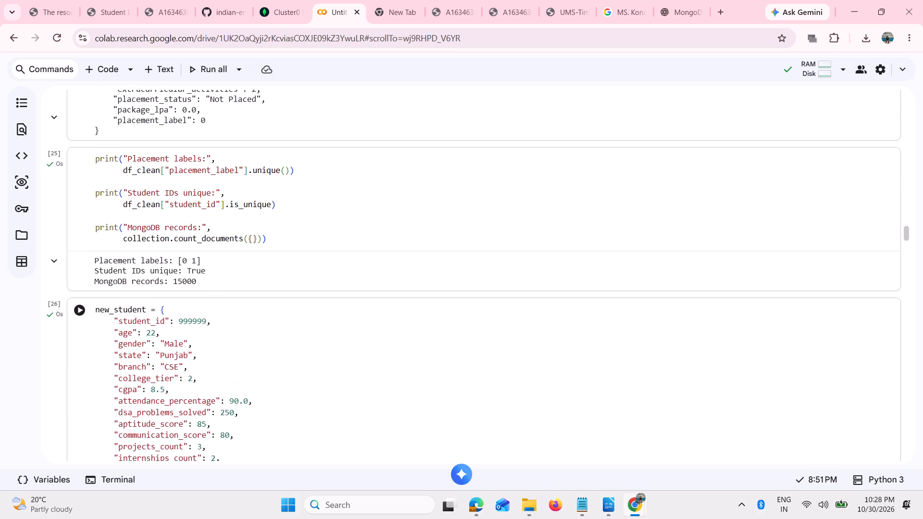
pyautogui.scroll(4, 481, 350)
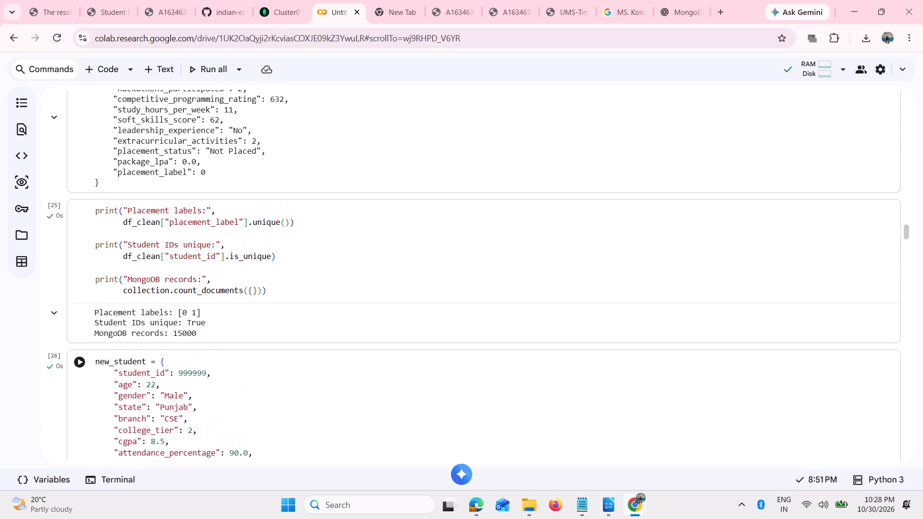
pyautogui.scroll(3, 481, 350)
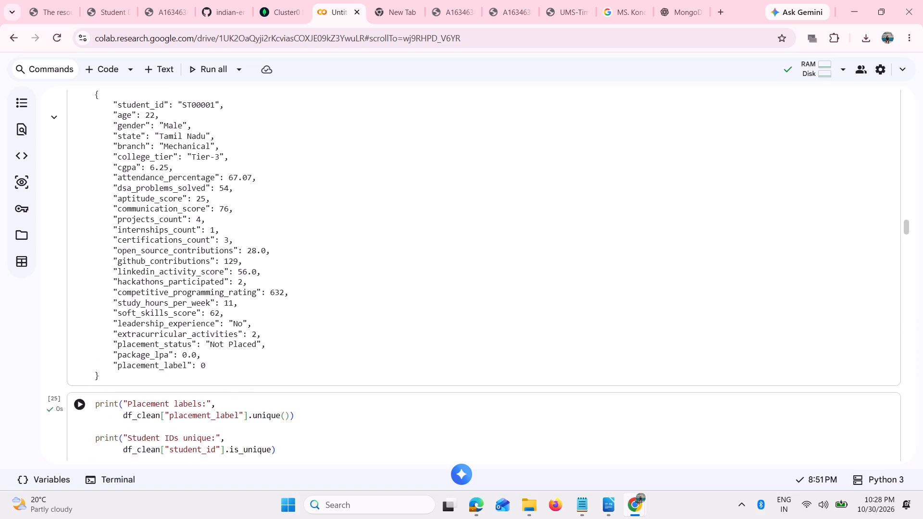
pyautogui.scroll(1, 481, 350)
# Capture a screenshot of the notebook area showing the complete new_student insert_one cell and its output.
pyautogui.scroll(-3, 481, 350)
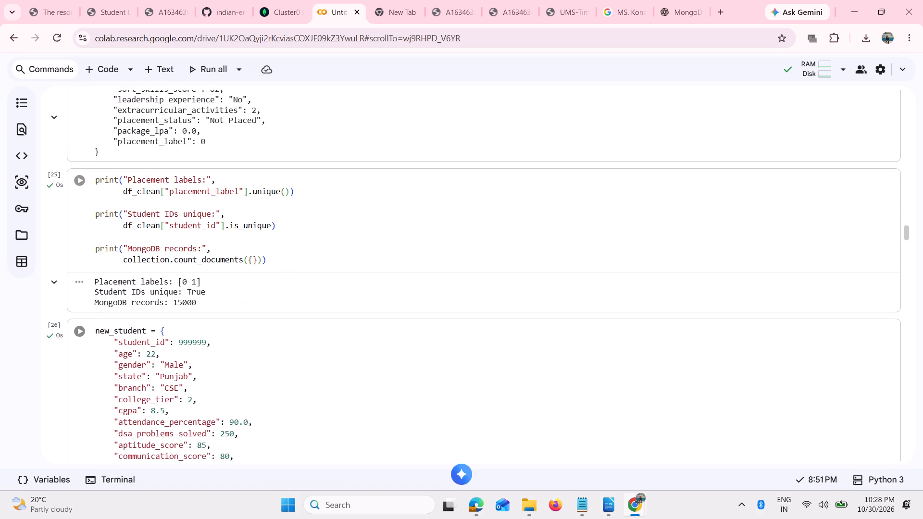
pyautogui.scroll(-3, 481, 350)
pyautogui.scroll(1, 481, 350)
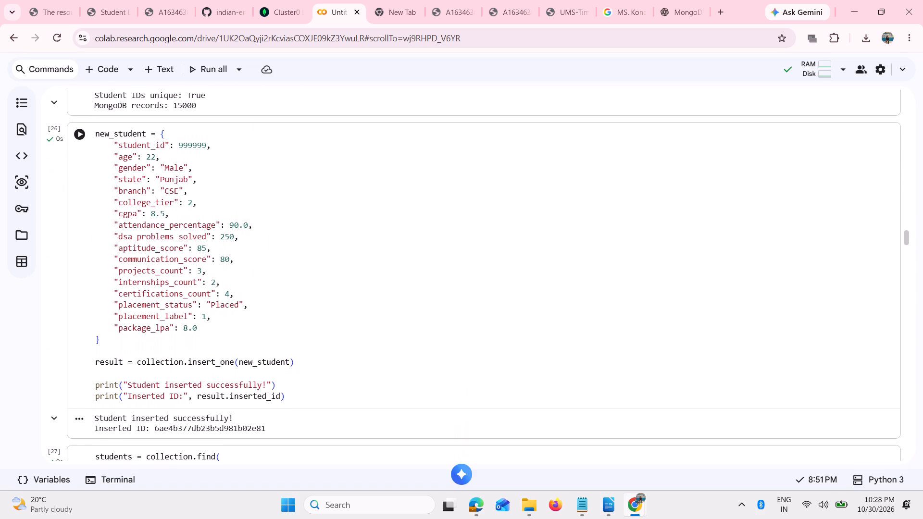
pyautogui.scroll(2, 481, 350)
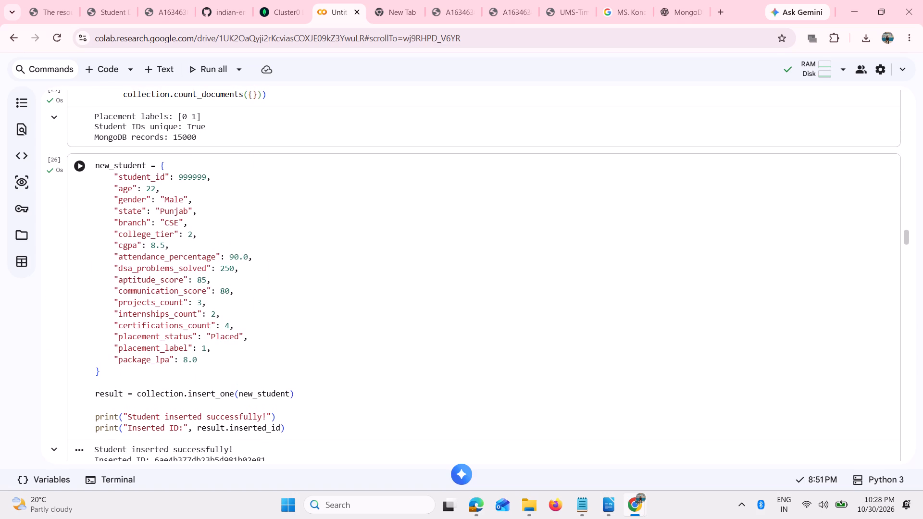
pyautogui.scroll(3, 481, 350)
pyautogui.press('Print')
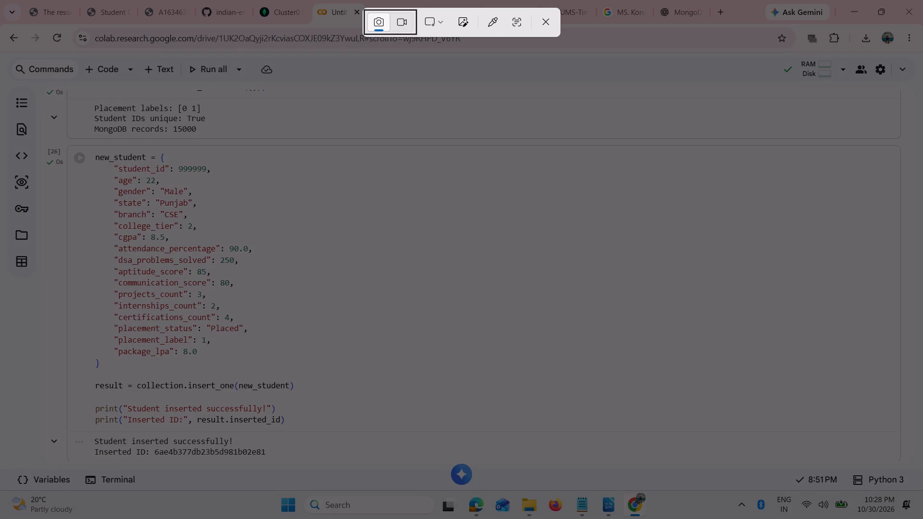
pyautogui.moveTo(0, 54); pyautogui.dragTo(915, 489)
pyautogui.hscroll(1, 237, 126)
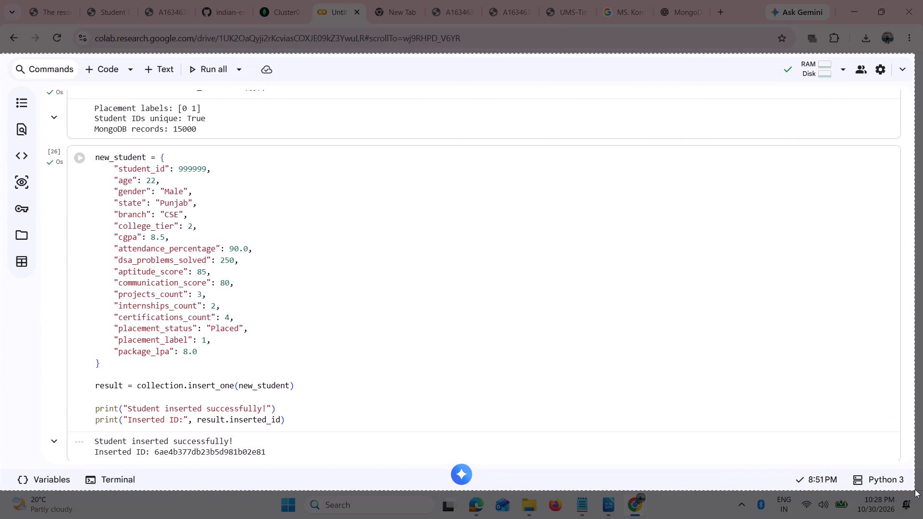
pyautogui.hscroll(1, 915, 489)
pyautogui.moveTo(915, 489); pyautogui.dragTo(917, 487)
pyautogui.hscroll(1, 917, 487)
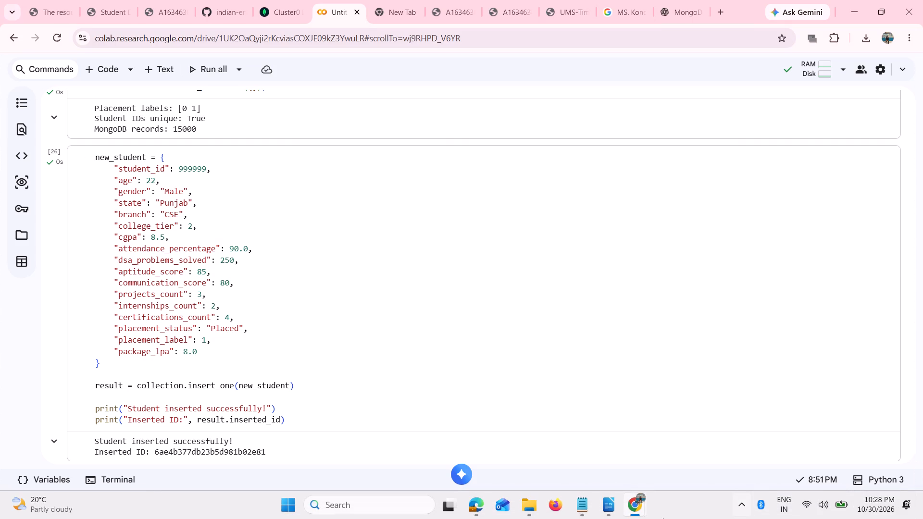
# Switch to the CSE494 report in LibreOffice Writer and delete the screenshot placeholder above the PyMongo CRUD execution outputs caption.
pyautogui.click(610, 509)
pyautogui.click(641, 443)
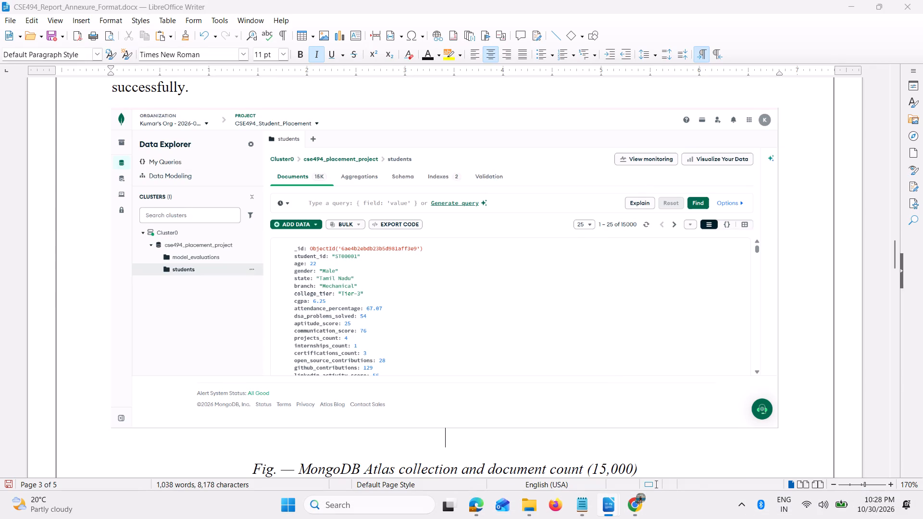
pyautogui.scroll(-3, 561, 385)
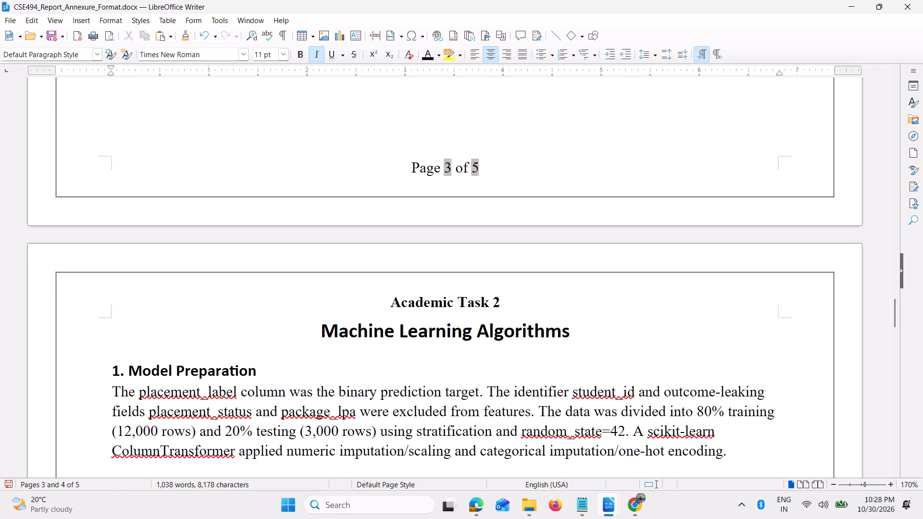
pyautogui.scroll(1, 555, 263)
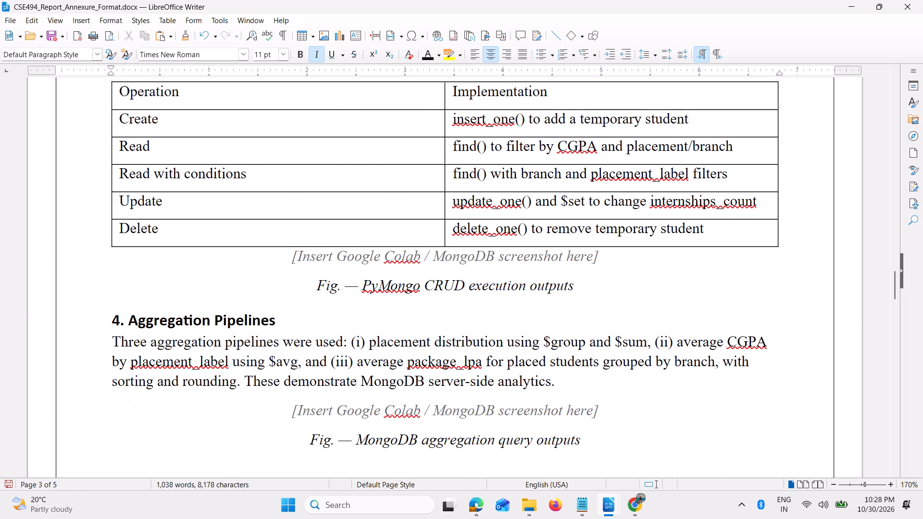
pyautogui.moveTo(599, 259); pyautogui.dragTo(349, 259)
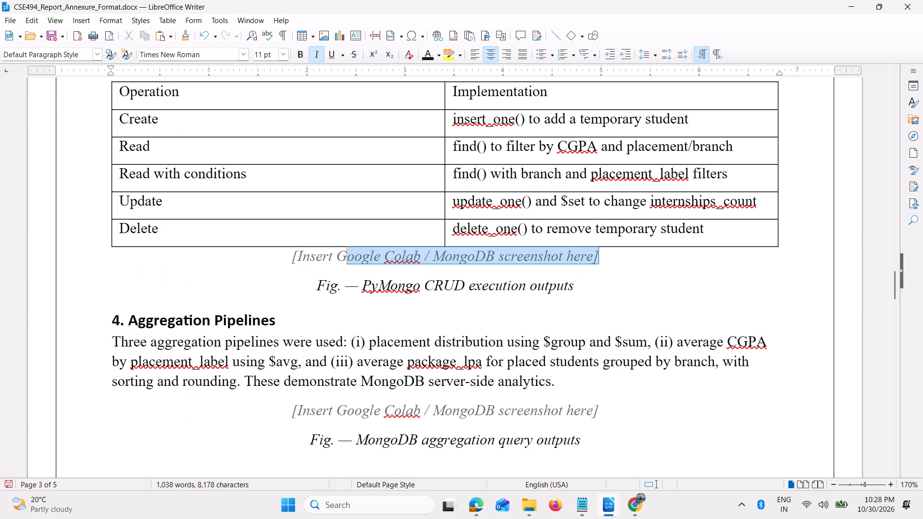
pyautogui.moveTo(349, 259); pyautogui.dragTo(342, 259)
pyautogui.press('BackSpace')
pyautogui.press('BackSpace')
pyautogui.press('BackSpace')
pyautogui.press('BackSpace')
pyautogui.press('BackSpace')
pyautogui.press('BackSpace')
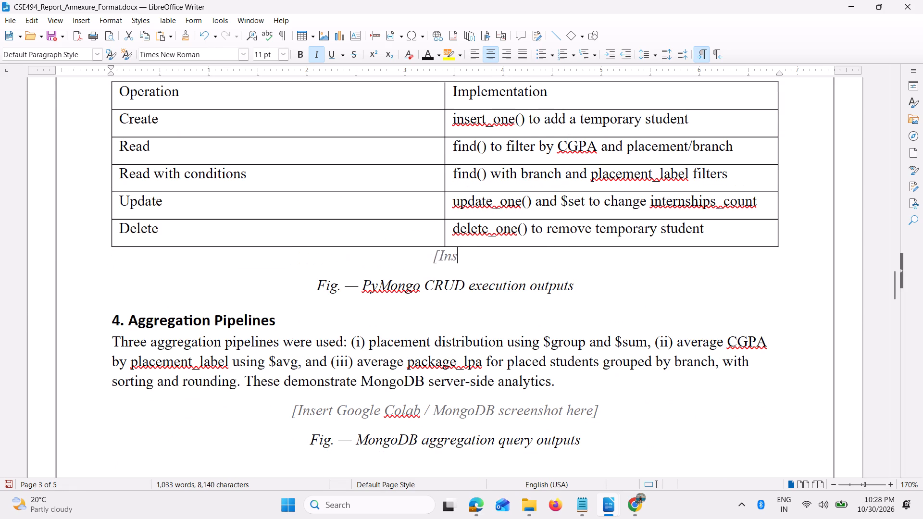
pyautogui.press('BackSpace')
pyautogui.press('BackSpace')
pyautogui.press('BackSpace')
pyautogui.press('BackSpace')
# Paste the insert_one capture above the PyMongo CRUD execution outputs caption and check its placement in the report.
pyautogui.hotkey('ctrl', 'v')
pyautogui.scroll(1, 379, 229)
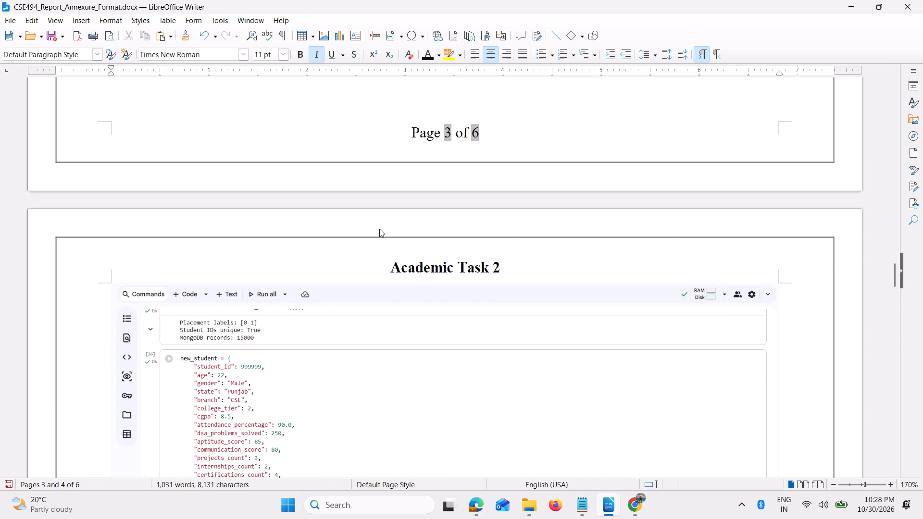
pyautogui.scroll(-1, 379, 229)
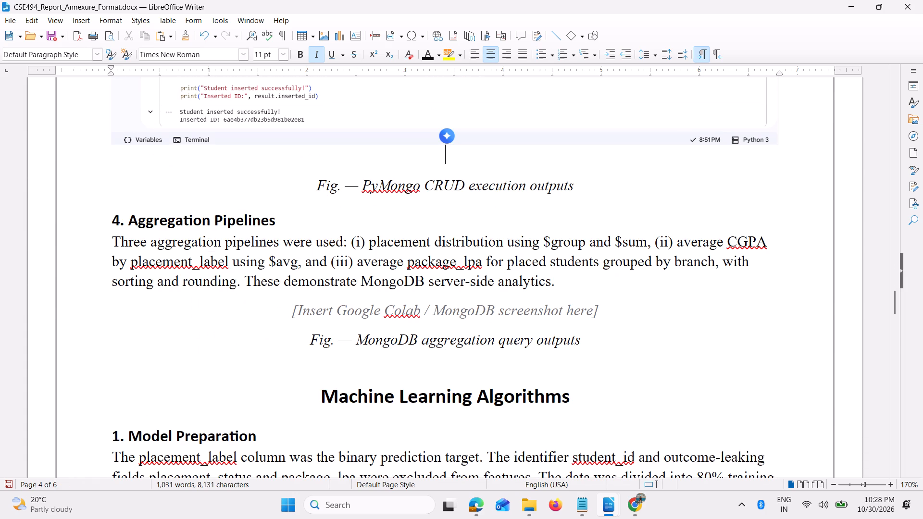
pyautogui.scroll(3, 472, 301)
pyautogui.scroll(-1, 472, 301)
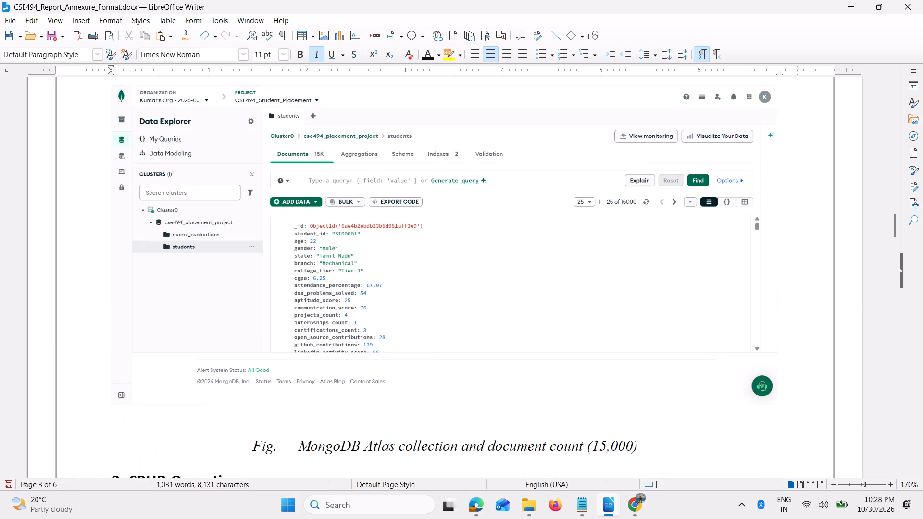
pyautogui.scroll(-1, 472, 301)
pyautogui.scroll(1, 472, 301)
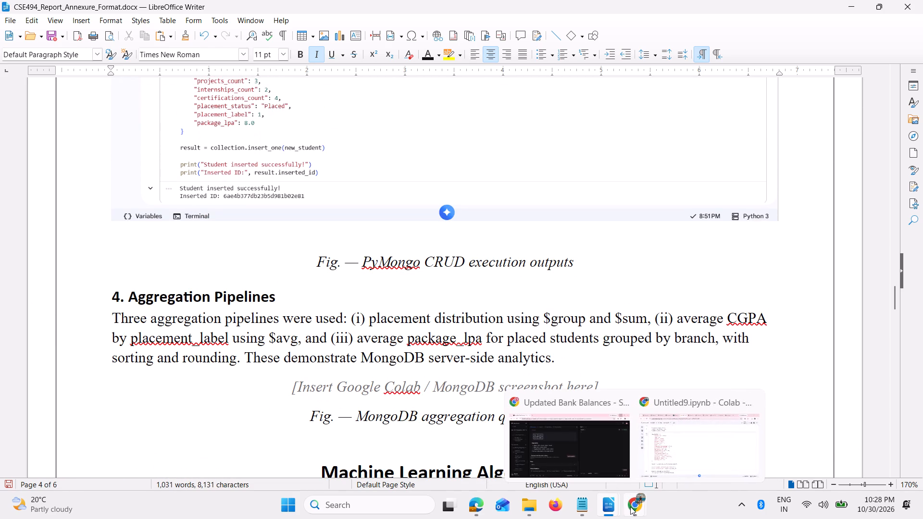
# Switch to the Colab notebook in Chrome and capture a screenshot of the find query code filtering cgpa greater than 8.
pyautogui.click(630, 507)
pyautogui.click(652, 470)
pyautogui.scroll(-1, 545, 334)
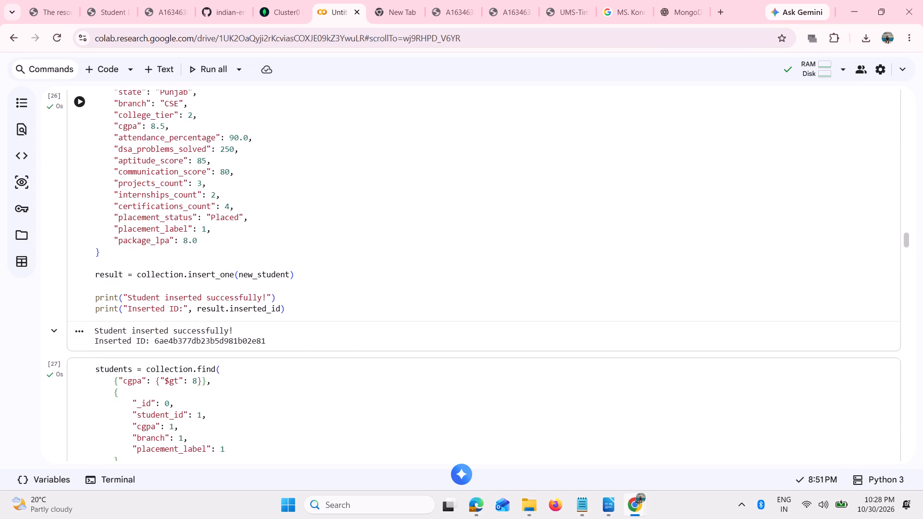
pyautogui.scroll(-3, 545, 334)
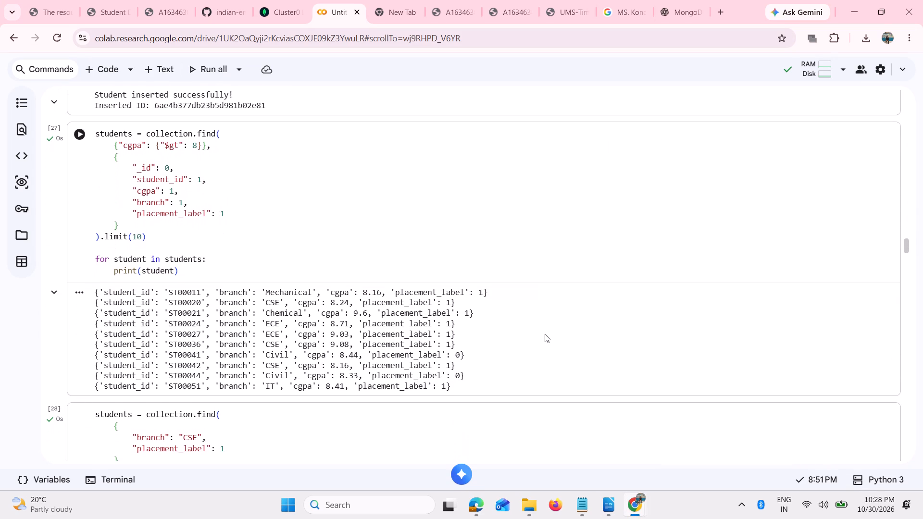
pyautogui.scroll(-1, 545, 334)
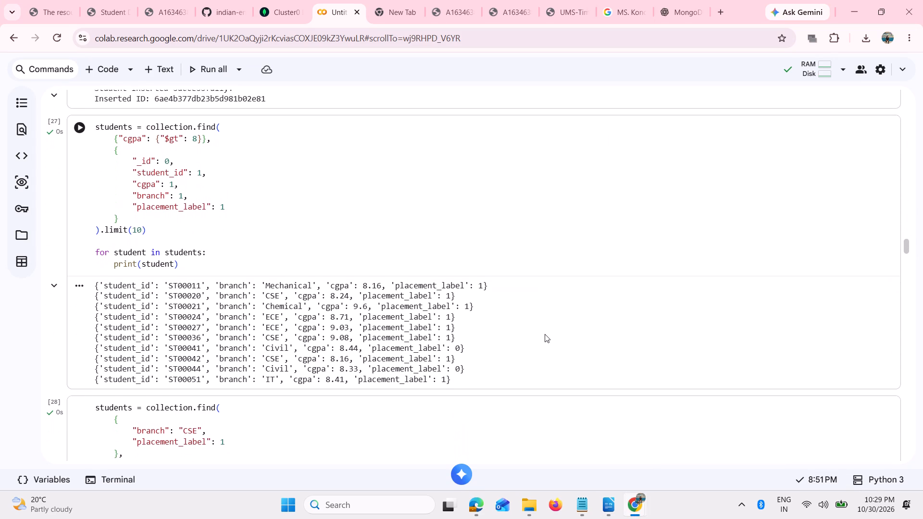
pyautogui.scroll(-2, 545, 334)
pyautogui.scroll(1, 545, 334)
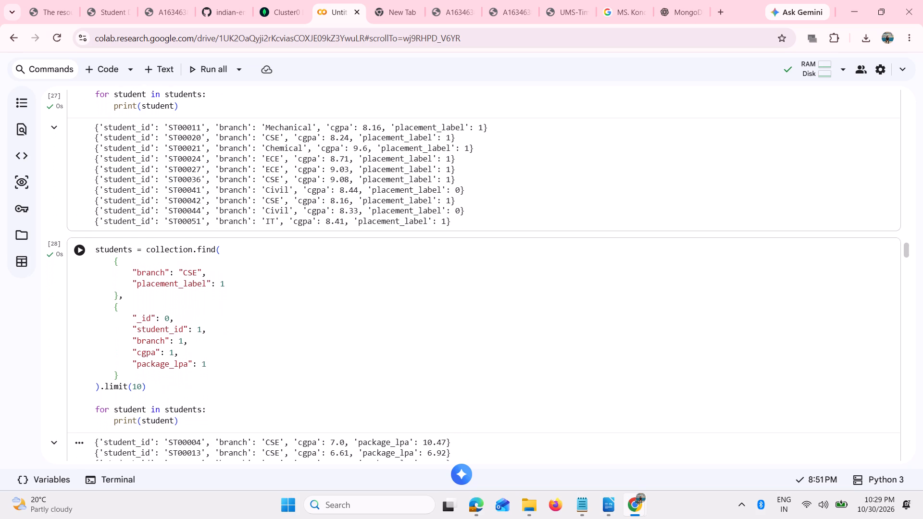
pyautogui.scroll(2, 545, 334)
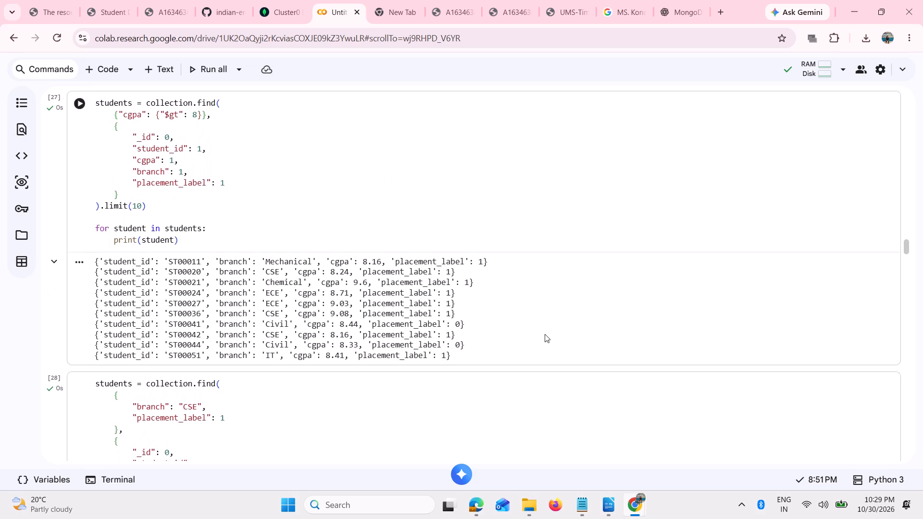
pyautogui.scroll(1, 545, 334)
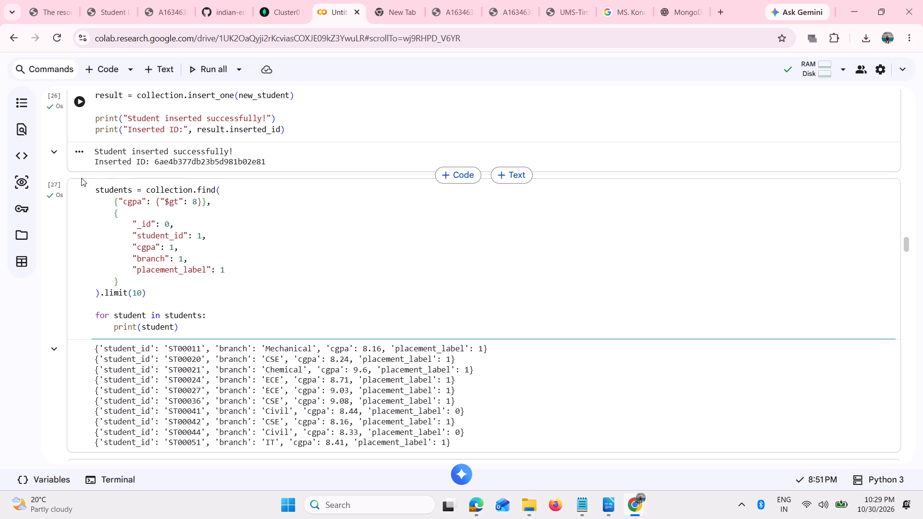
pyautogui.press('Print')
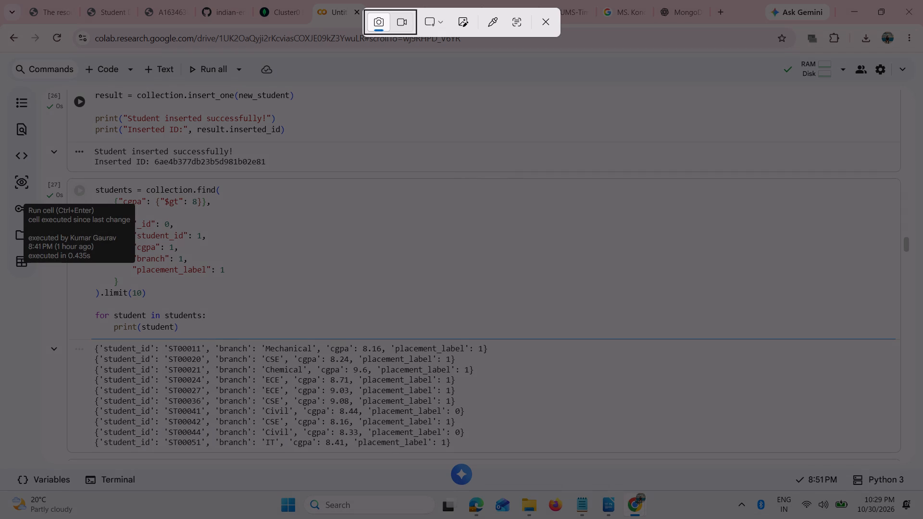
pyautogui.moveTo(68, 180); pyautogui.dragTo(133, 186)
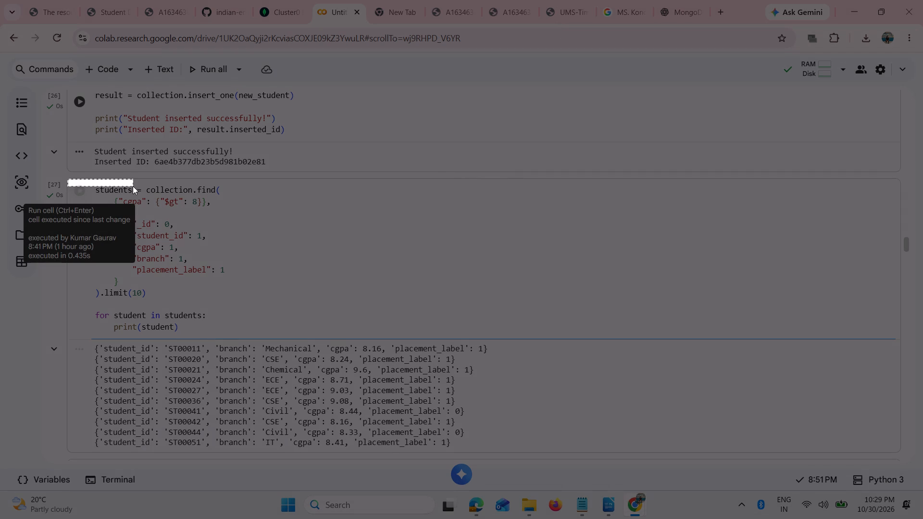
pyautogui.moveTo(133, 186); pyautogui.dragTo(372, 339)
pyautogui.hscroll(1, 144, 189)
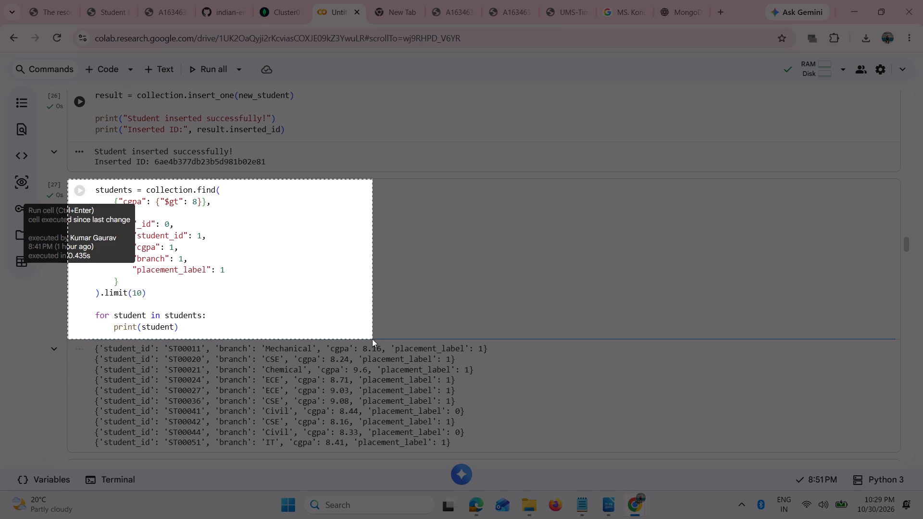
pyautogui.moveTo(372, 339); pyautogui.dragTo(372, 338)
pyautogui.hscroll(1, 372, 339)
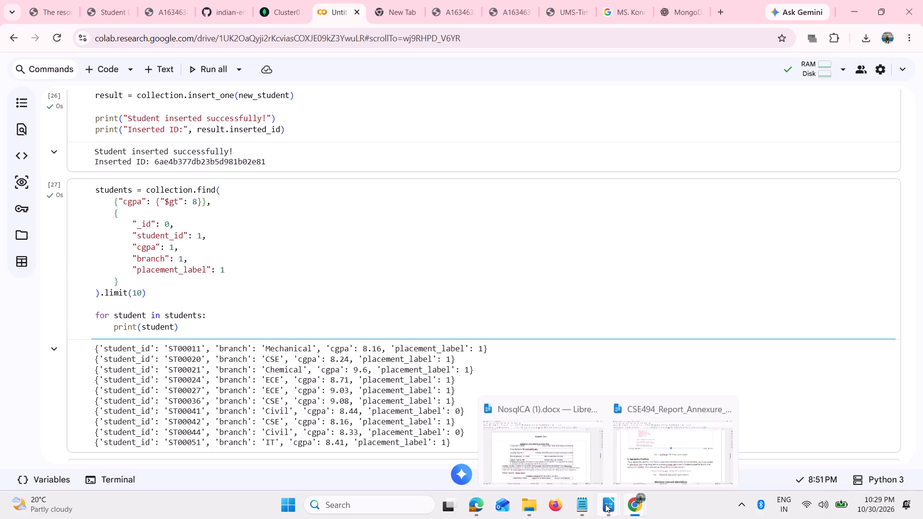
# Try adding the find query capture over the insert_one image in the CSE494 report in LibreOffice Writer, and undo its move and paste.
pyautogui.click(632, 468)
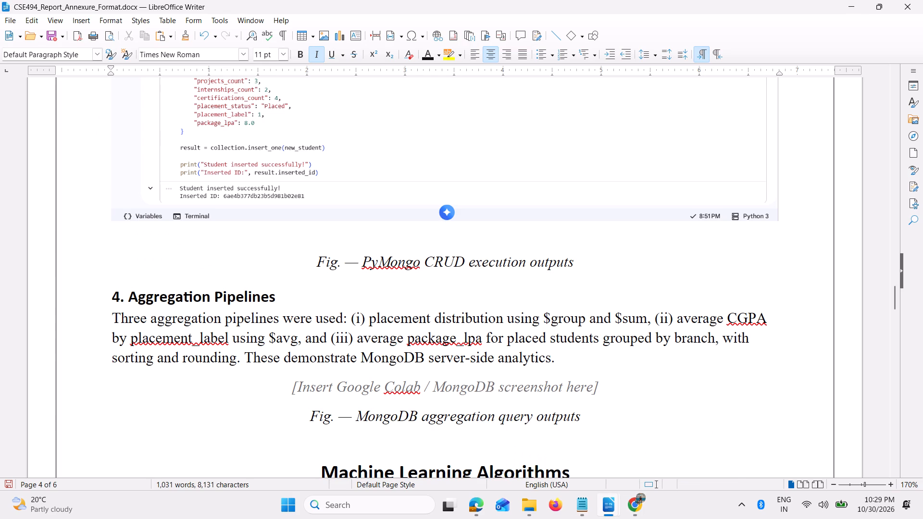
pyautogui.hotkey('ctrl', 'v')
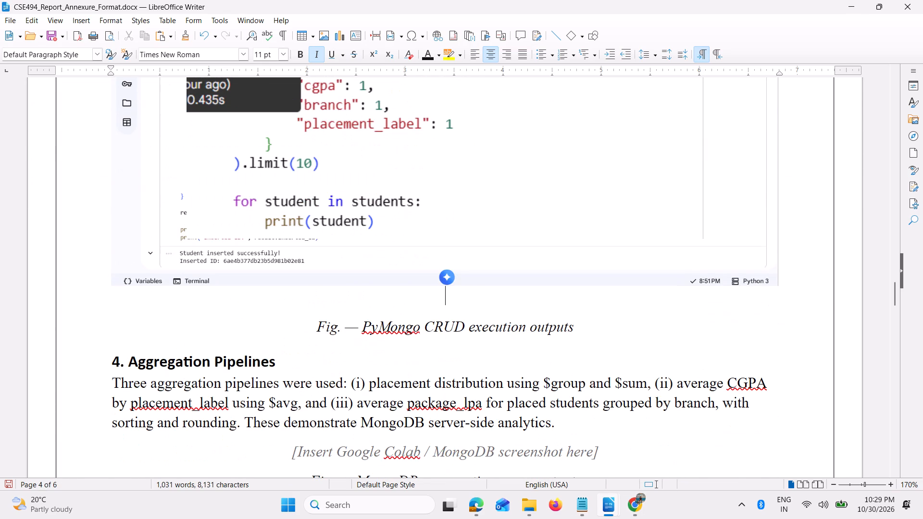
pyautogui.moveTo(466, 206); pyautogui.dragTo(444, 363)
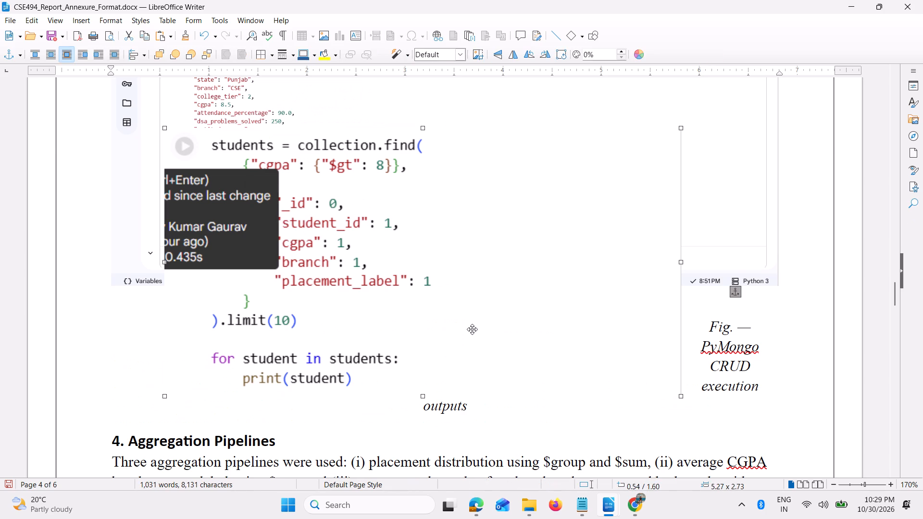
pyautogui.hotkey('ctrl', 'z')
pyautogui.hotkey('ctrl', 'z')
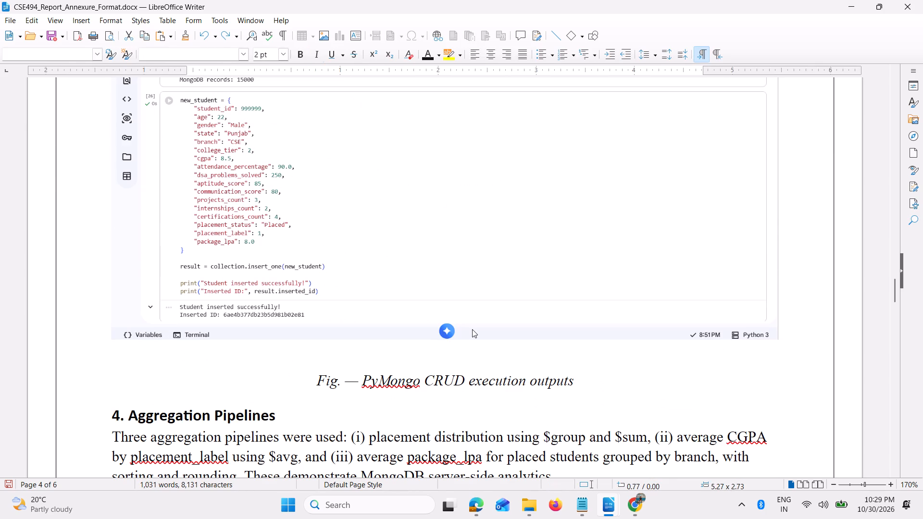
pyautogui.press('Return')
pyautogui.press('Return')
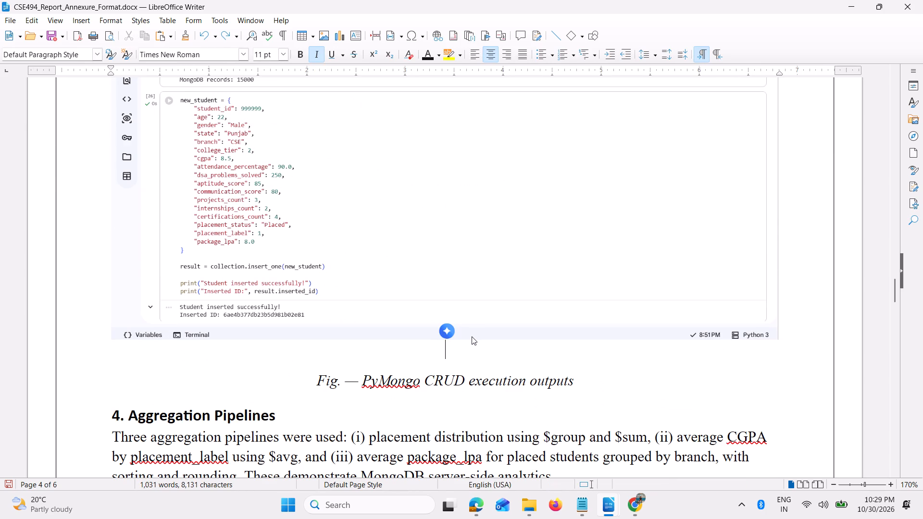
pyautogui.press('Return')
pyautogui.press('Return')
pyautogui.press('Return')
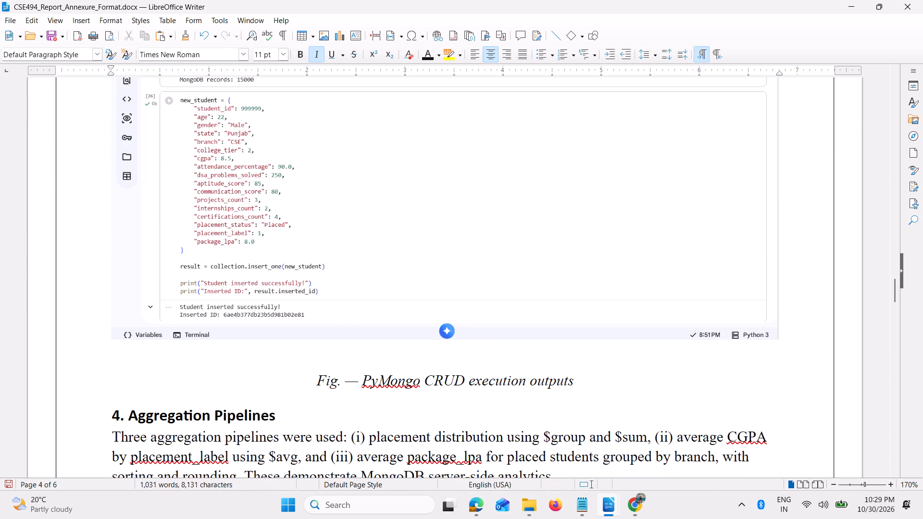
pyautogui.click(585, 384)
# Delete the Google Colab / MongoDB screenshot placeholder above the MongoDB aggregation query outputs caption.
pyautogui.scroll(1, 478, 375)
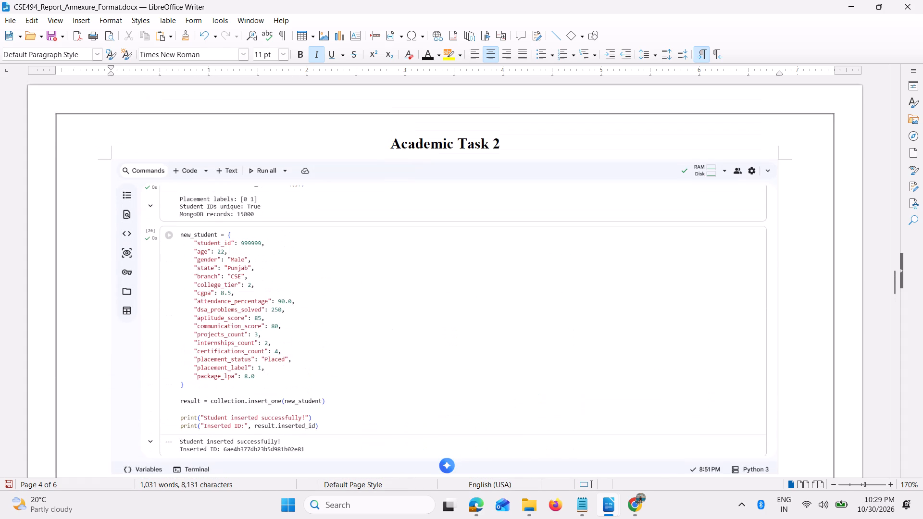
pyautogui.scroll(1, 478, 375)
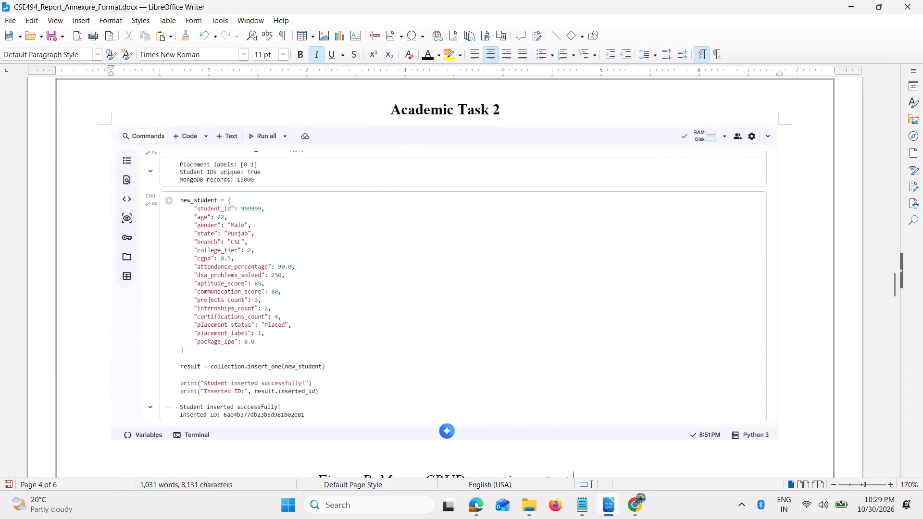
pyautogui.scroll(2, 478, 375)
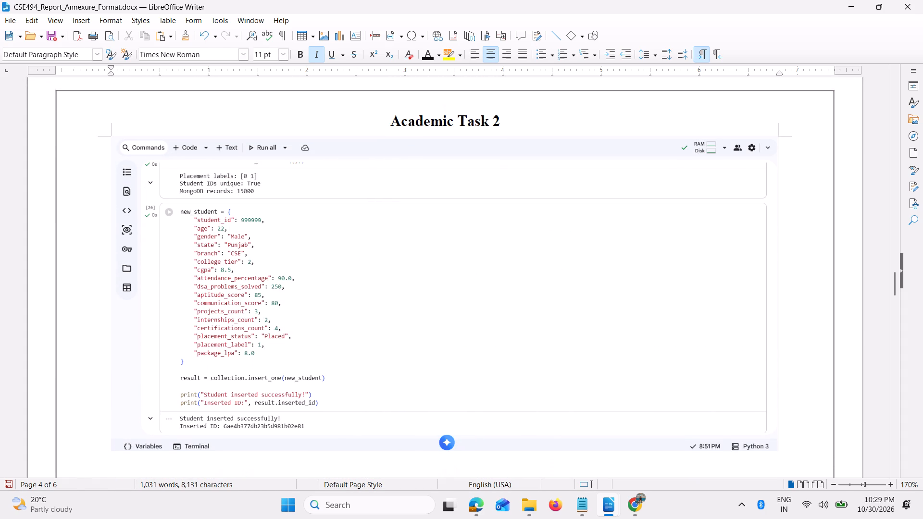
pyautogui.scroll(2, 478, 375)
pyautogui.scroll(-1, 478, 375)
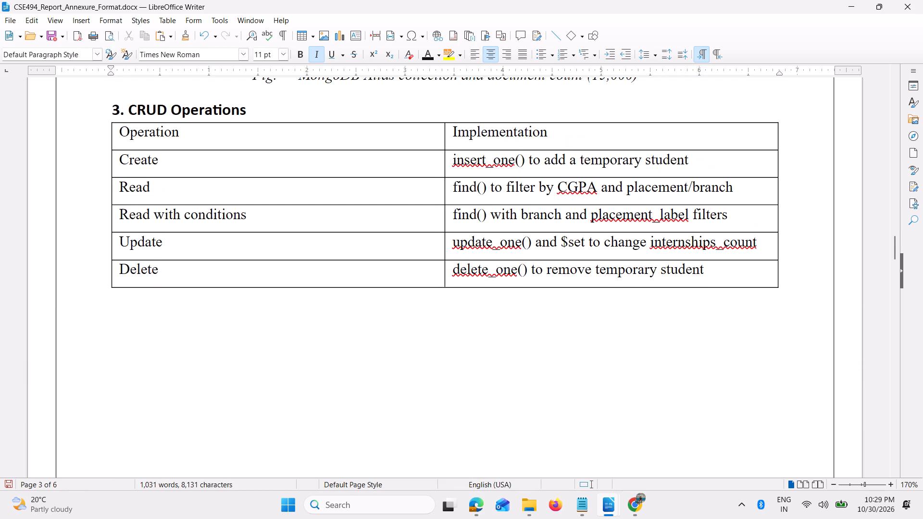
pyautogui.scroll(-4, 478, 375)
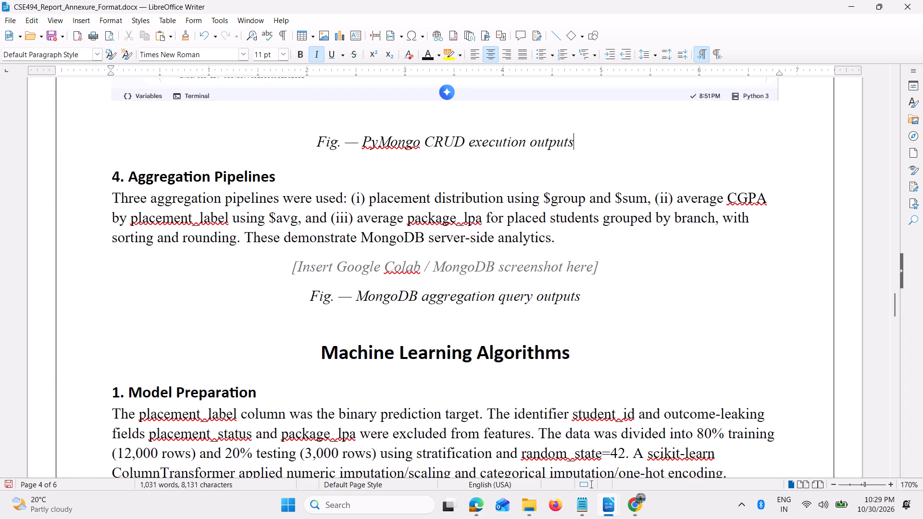
pyautogui.moveTo(602, 270); pyautogui.dragTo(514, 266)
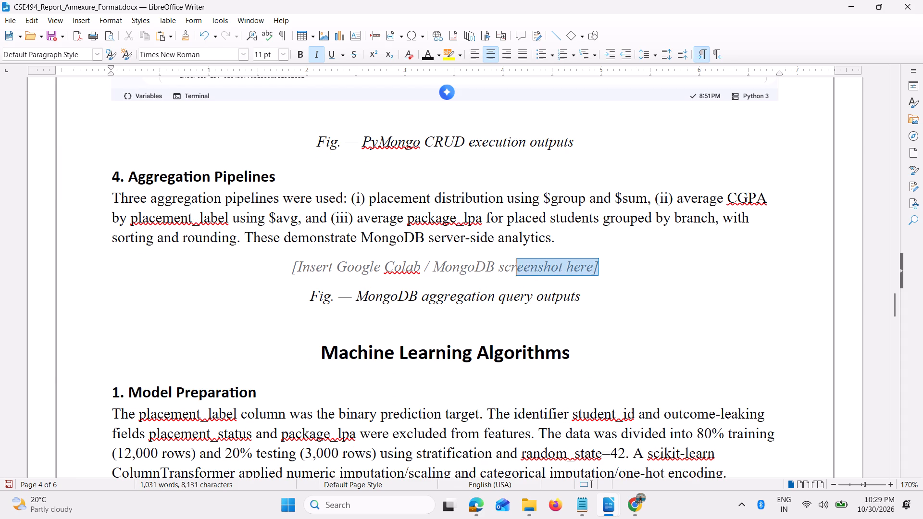
pyautogui.moveTo(514, 266); pyautogui.dragTo(291, 268)
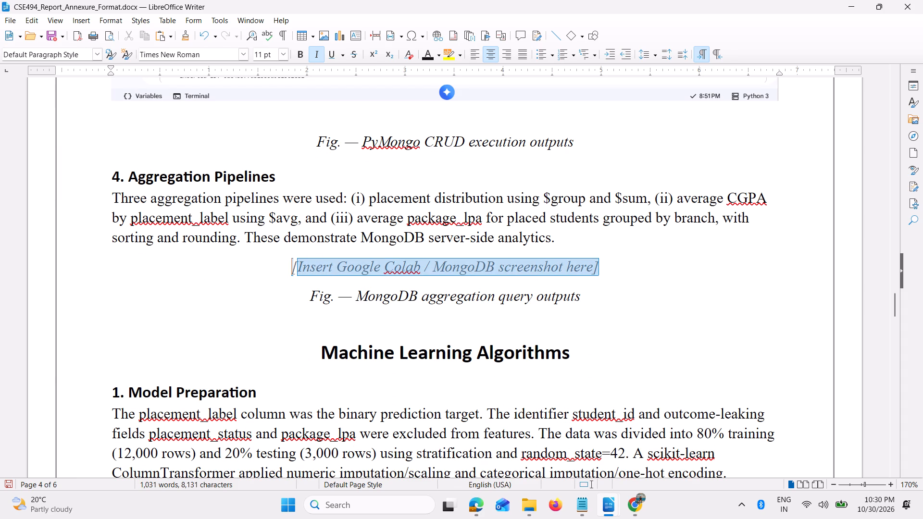
pyautogui.moveTo(291, 268); pyautogui.dragTo(291, 268)
pyautogui.press('BackSpace')
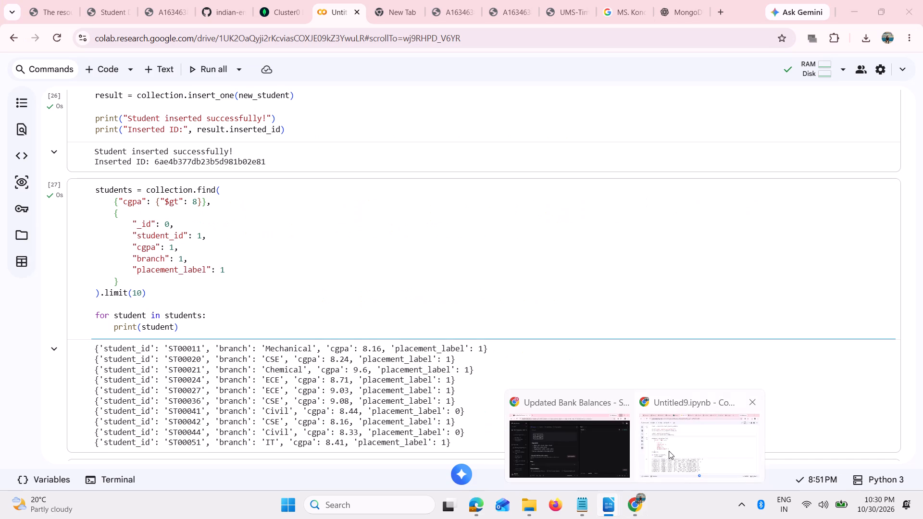
# Switch to the Colab notebook in Chrome and capture the full-width notebook area showing pipeline1 with its output and the start of pipeline2.
pyautogui.click(669, 451)
pyautogui.scroll(-8, 497, 360)
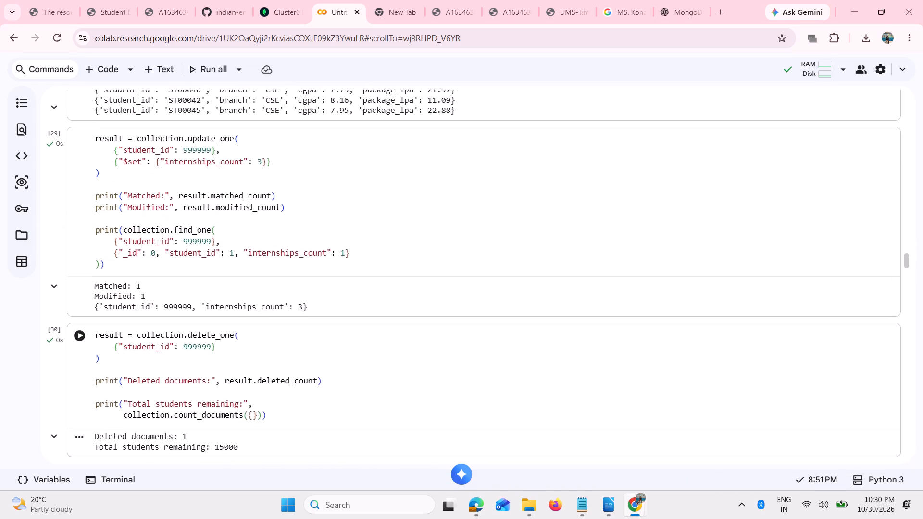
pyautogui.scroll(-1, 497, 360)
pyautogui.scroll(1, 497, 360)
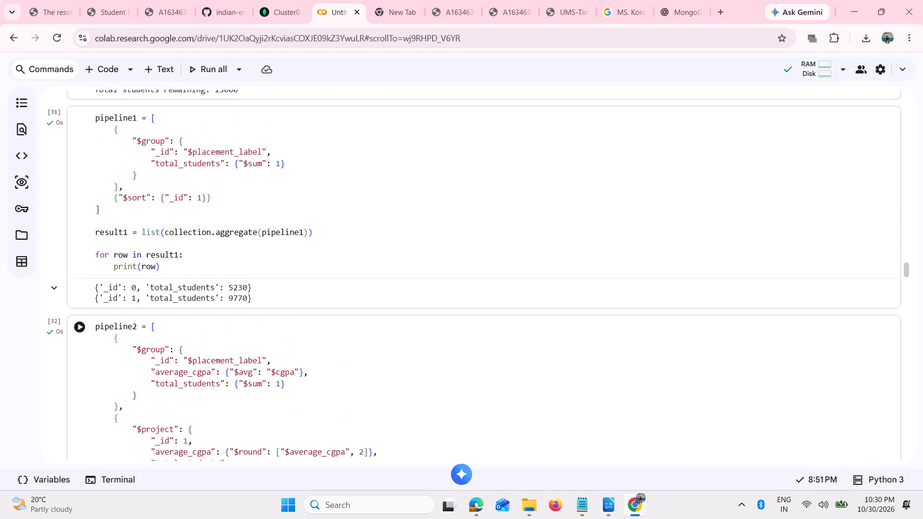
pyautogui.scroll(1, 497, 360)
pyautogui.scroll(-2, 497, 360)
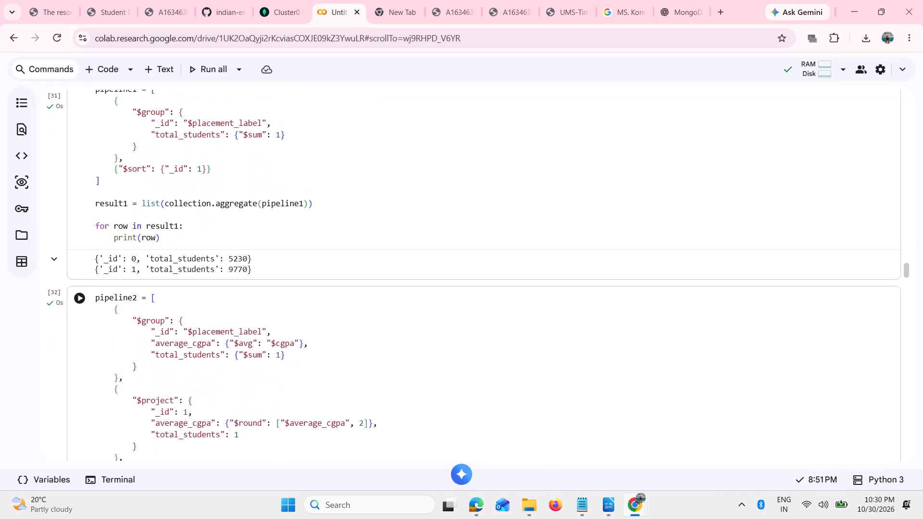
pyautogui.scroll(-1, 497, 360)
pyautogui.scroll(3, 474, 425)
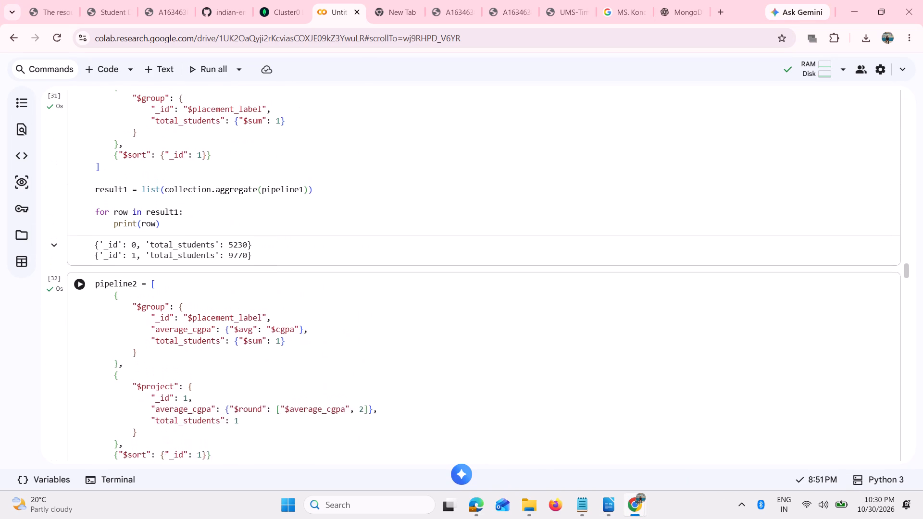
pyautogui.scroll(2, 474, 425)
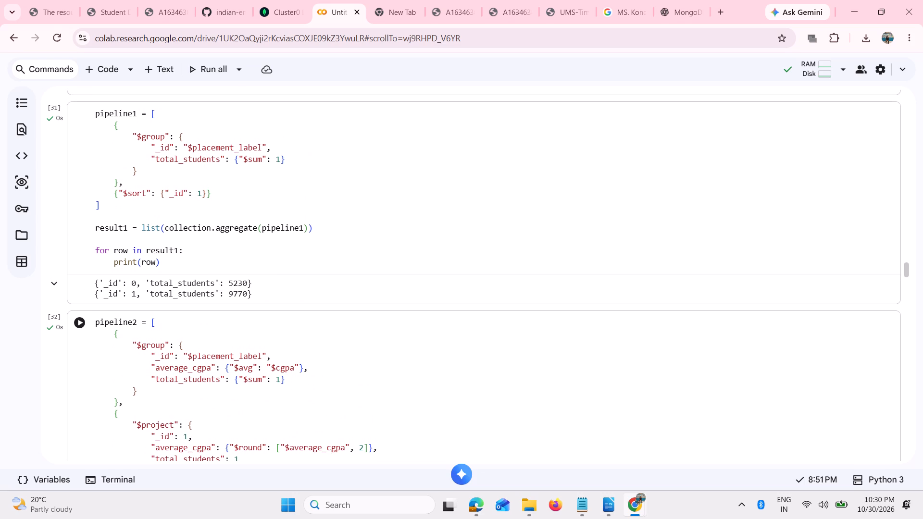
pyautogui.press('Print')
pyautogui.moveTo(1, 53); pyautogui.dragTo(695, 482)
pyautogui.hscroll(1, 150, 109)
pyautogui.hscroll(1, 611, 457)
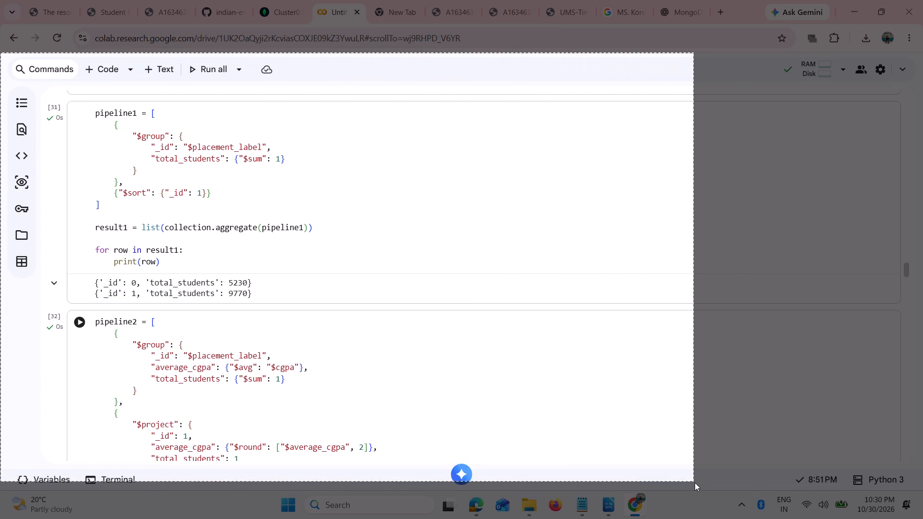
pyautogui.hscroll(1, 695, 482)
pyautogui.moveTo(695, 482); pyautogui.dragTo(916, 488)
pyautogui.hscroll(1, 804, 479)
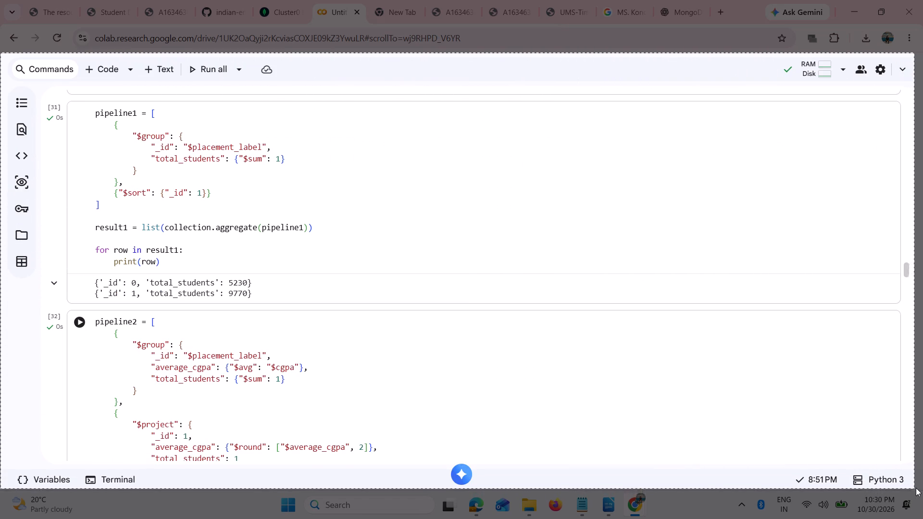
pyautogui.moveTo(916, 488); pyautogui.dragTo(914, 488)
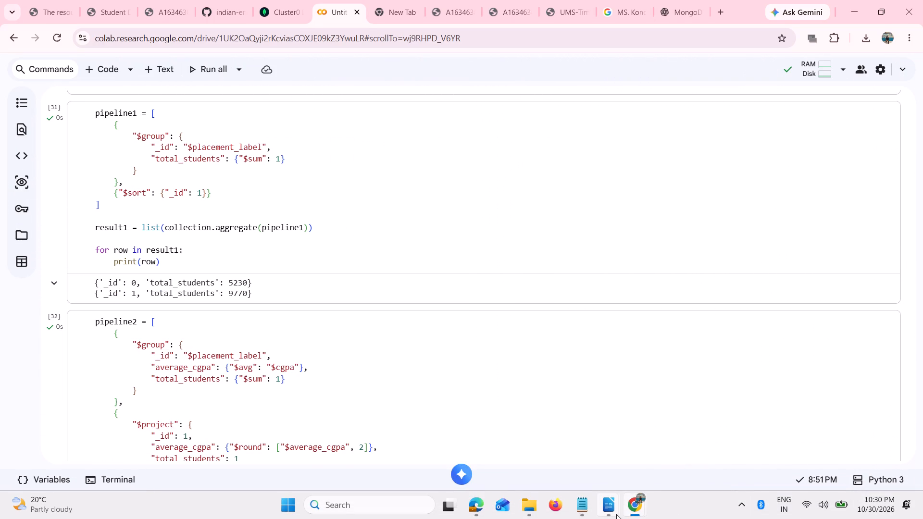
# Switch to the CSE494 report in LibreOffice Writer and paste the pipeline capture above the MongoDB aggregation query outputs caption.
pyautogui.click(647, 470)
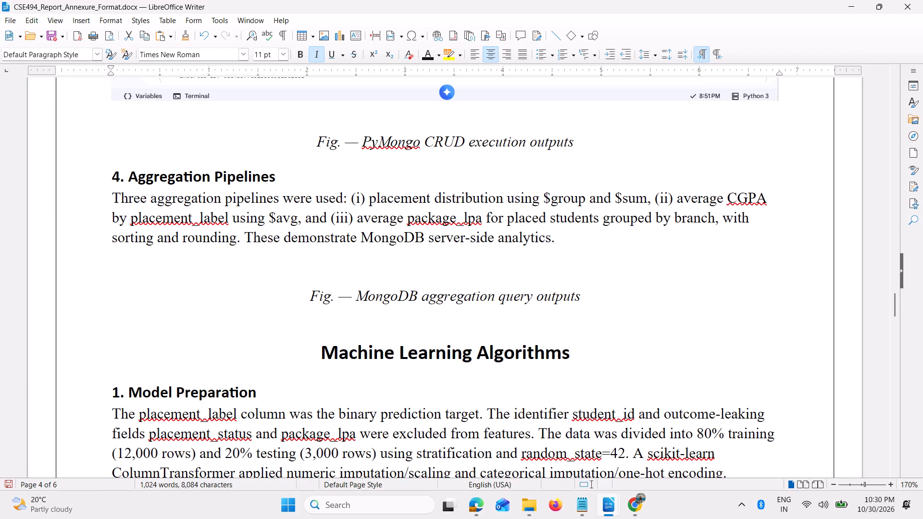
pyautogui.hotkey('ctrl', 'v')
pyautogui.scroll(3, 579, 325)
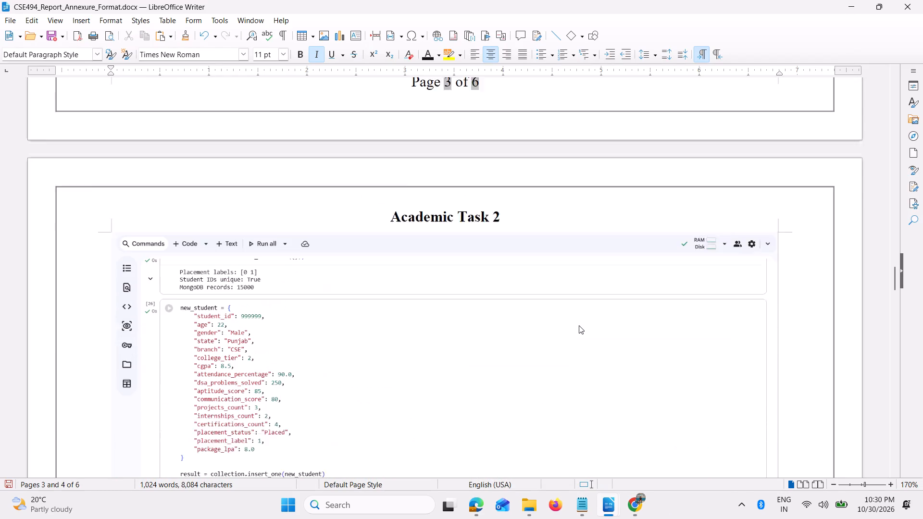
pyautogui.scroll(1, 579, 325)
pyautogui.scroll(-1, 579, 325)
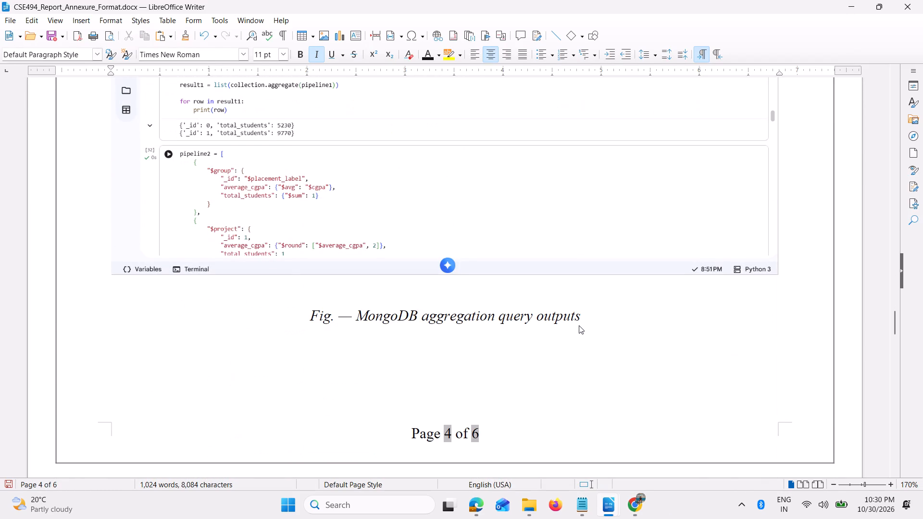
pyautogui.scroll(-2, 579, 325)
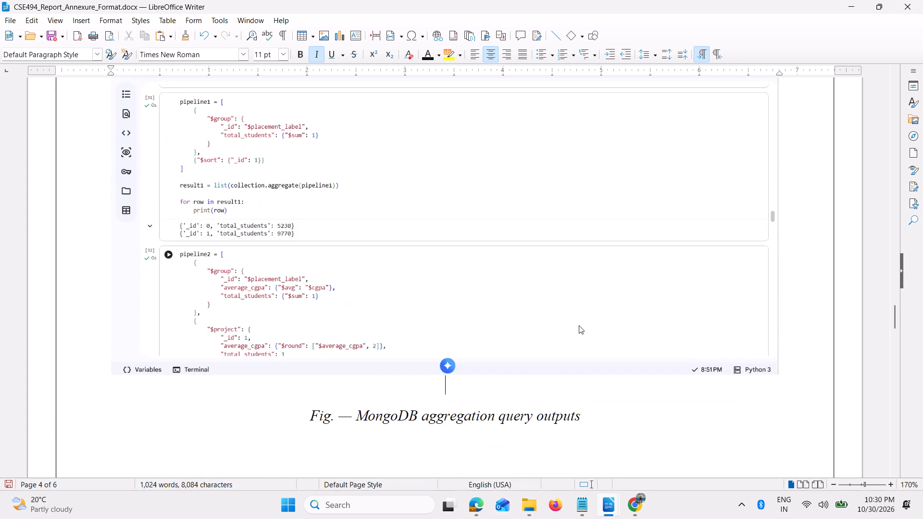
# Look through the report's machine learning, results and visualization sections for the screenshot placeholders still needing captures.
pyautogui.scroll(-1, 579, 325)
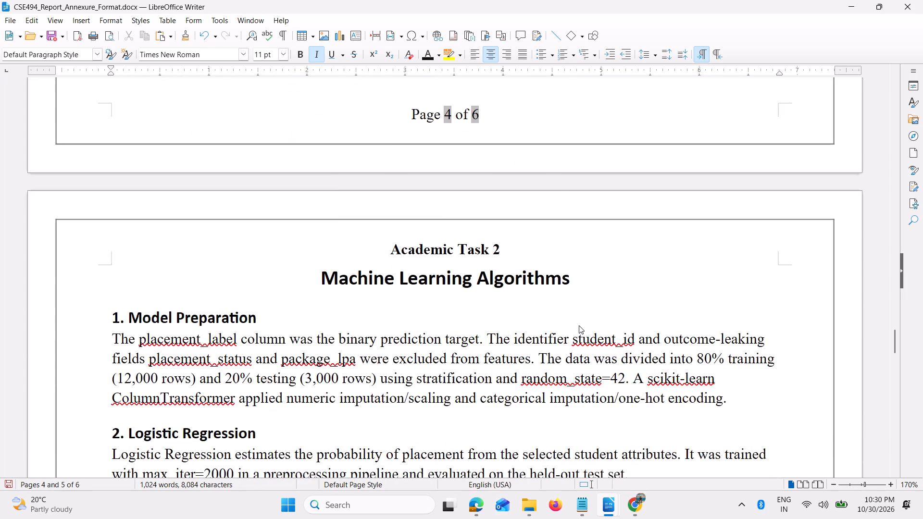
pyautogui.scroll(-1, 579, 325)
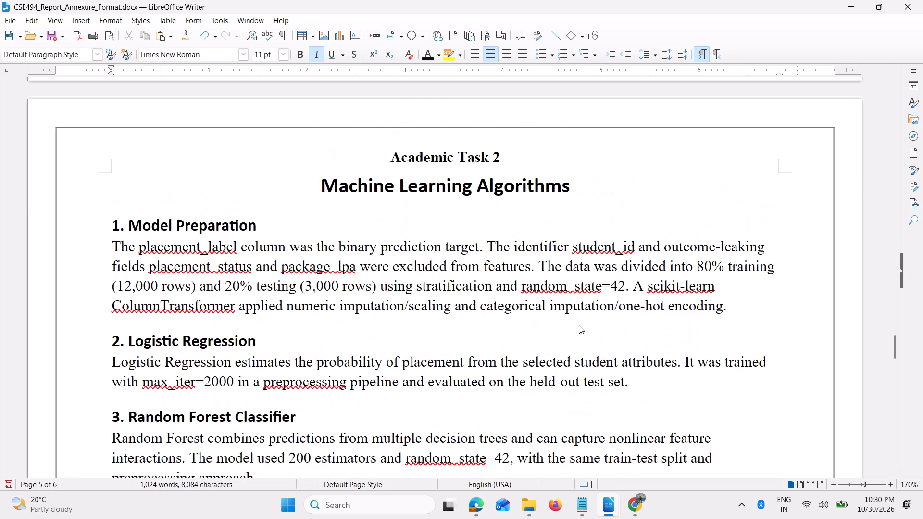
pyautogui.scroll(1, 579, 325)
pyautogui.scroll(-1, 524, 241)
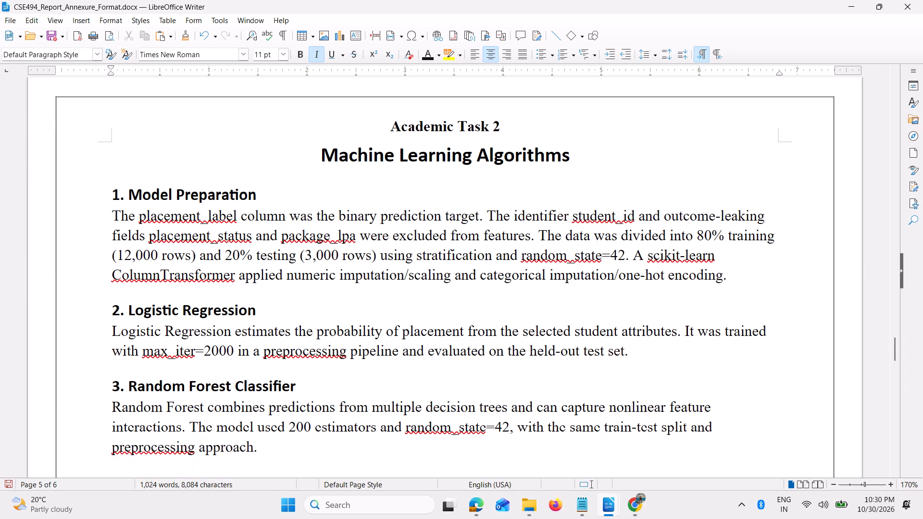
pyautogui.scroll(-1, 524, 241)
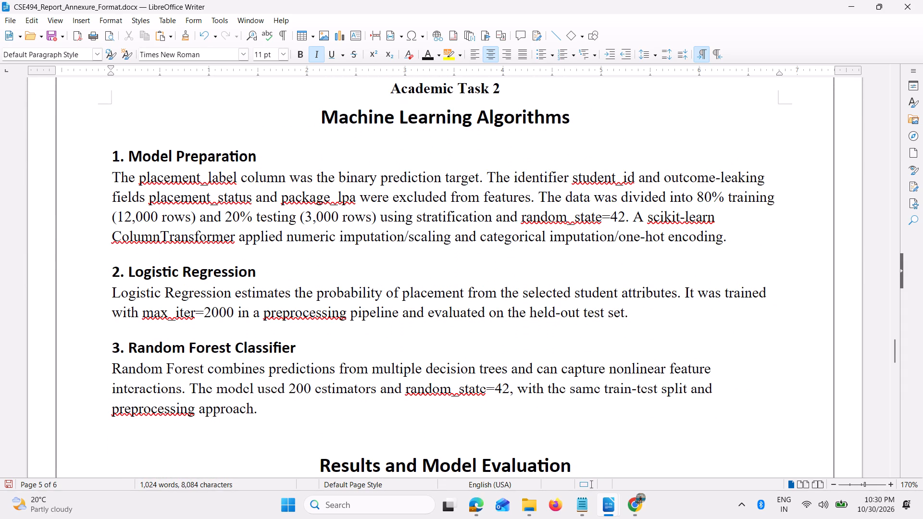
pyautogui.scroll(-1, 524, 241)
pyautogui.scroll(-1, 491, 267)
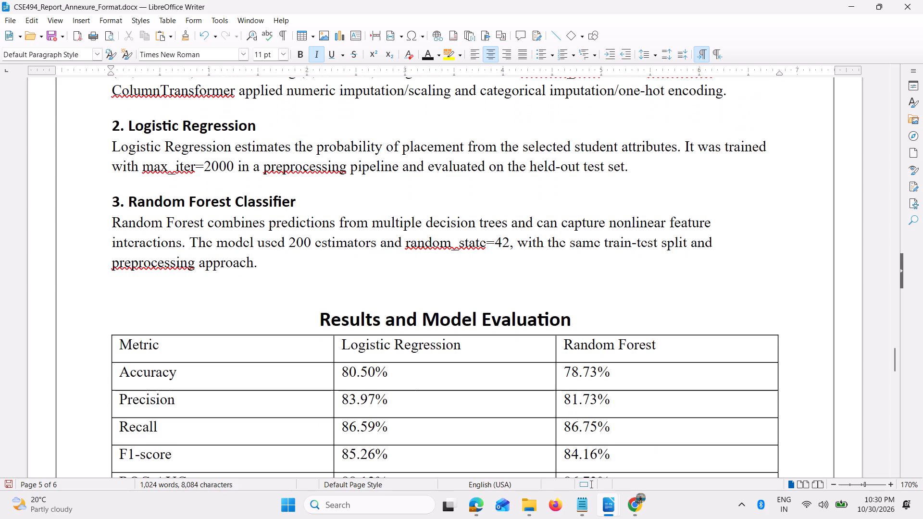
pyautogui.scroll(-2, 491, 267)
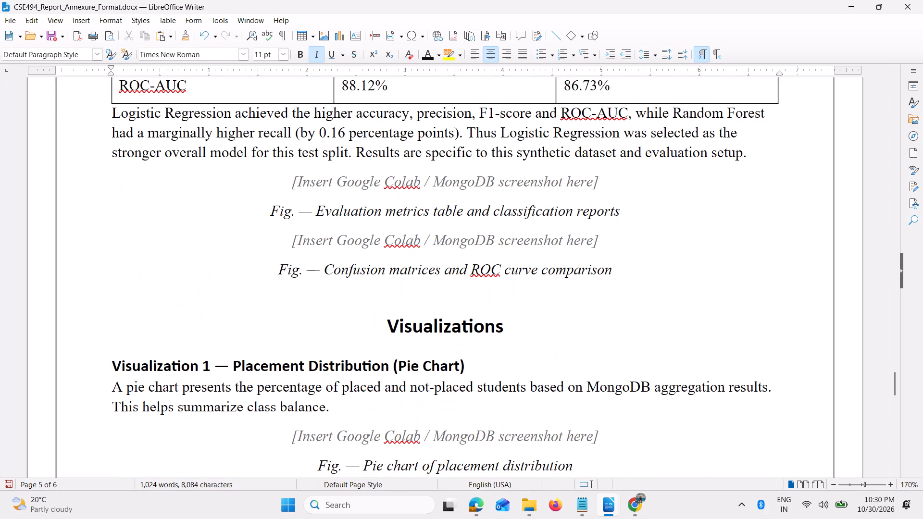
pyautogui.scroll(1, 491, 267)
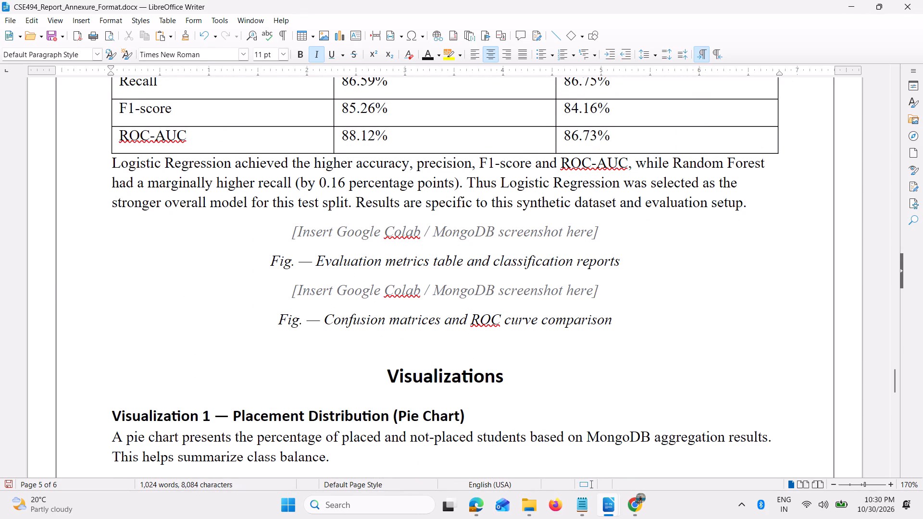
pyautogui.scroll(1, 523, 262)
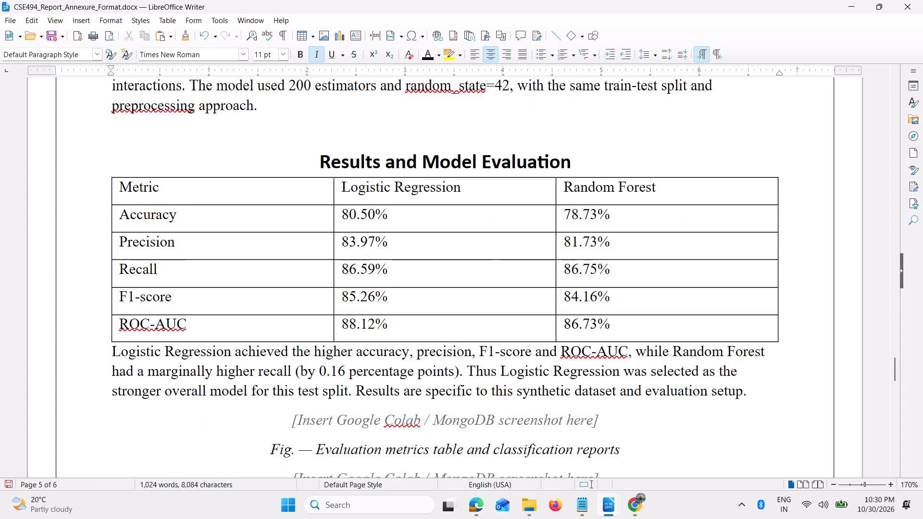
pyautogui.scroll(-2, 523, 262)
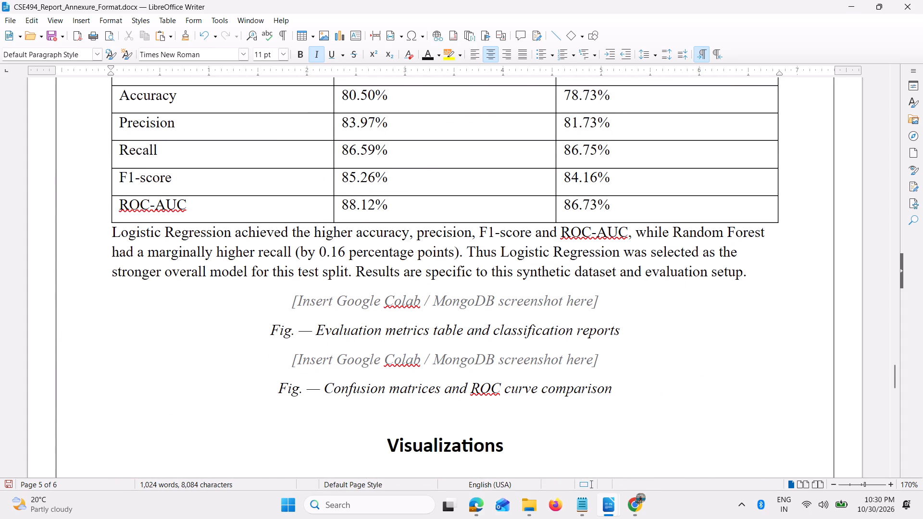
pyautogui.scroll(-1, 523, 262)
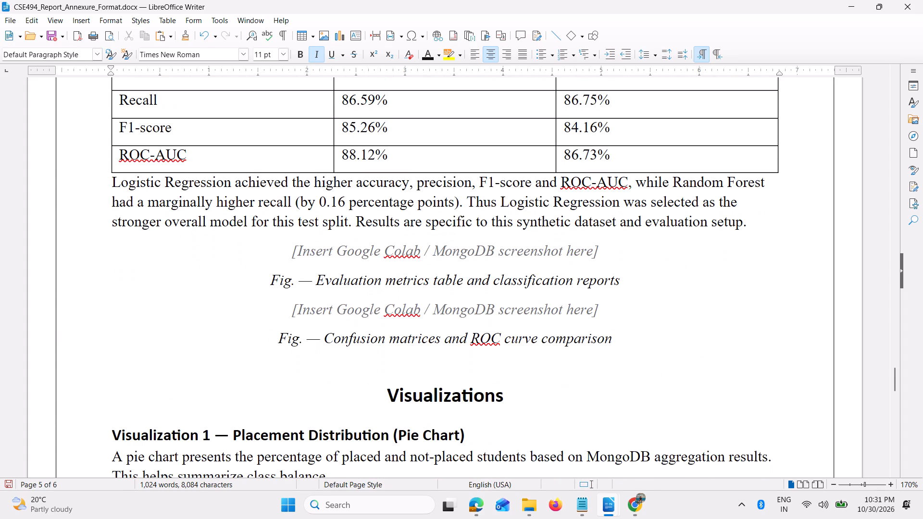
pyautogui.scroll(-2, 585, 365)
pyautogui.scroll(1, 585, 365)
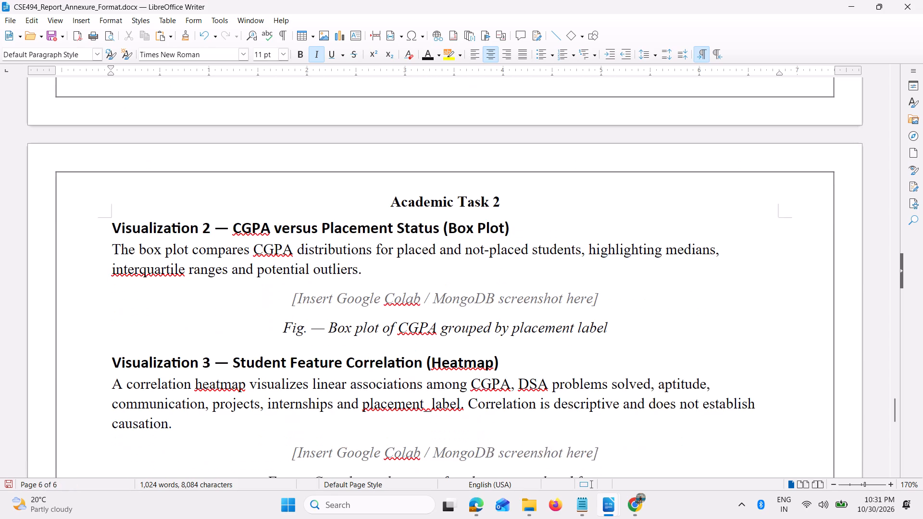
pyautogui.scroll(1, 585, 365)
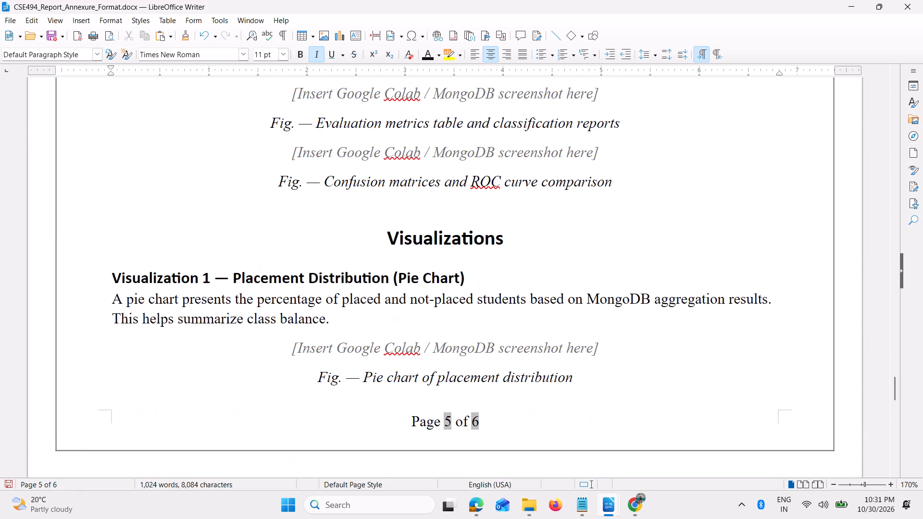
pyautogui.scroll(1, 585, 365)
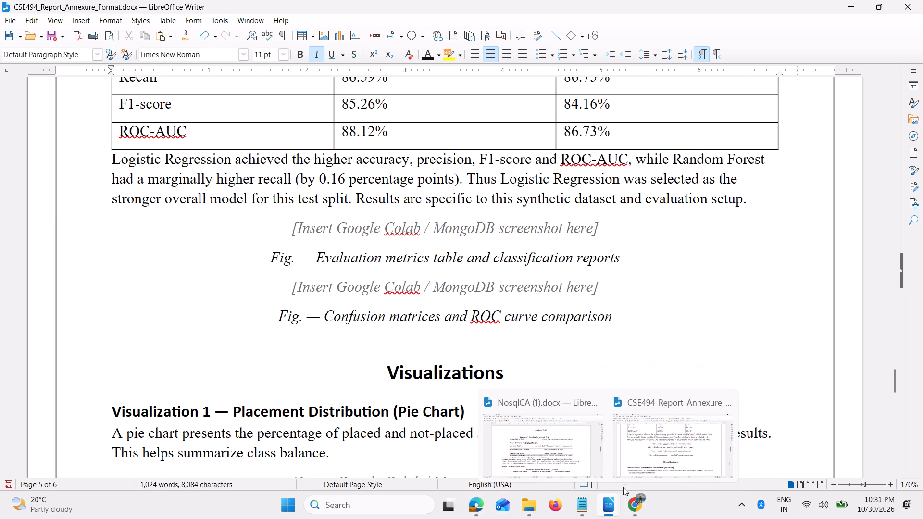
# Switch to the Colab notebook in Chrome and look through its charts and model cells for the evaluation metrics, confusion matrix and ROC outputs.
pyautogui.click(630, 511)
pyautogui.click(660, 470)
pyautogui.scroll(-7, 601, 371)
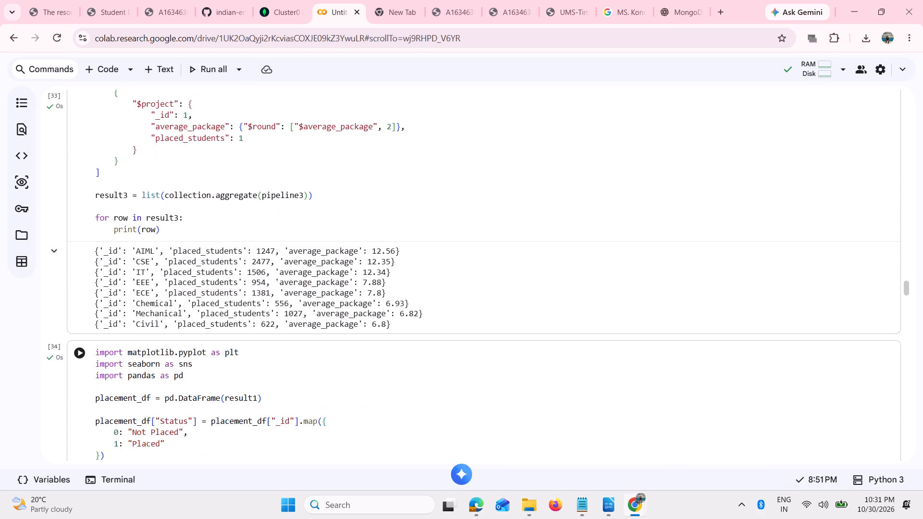
pyautogui.scroll(-4, 601, 371)
pyautogui.scroll(2, 601, 371)
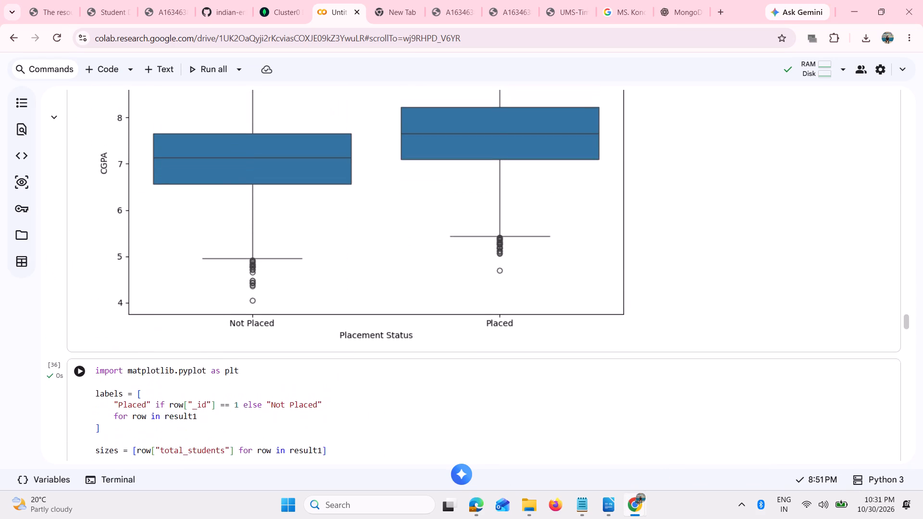
pyautogui.scroll(5, 601, 371)
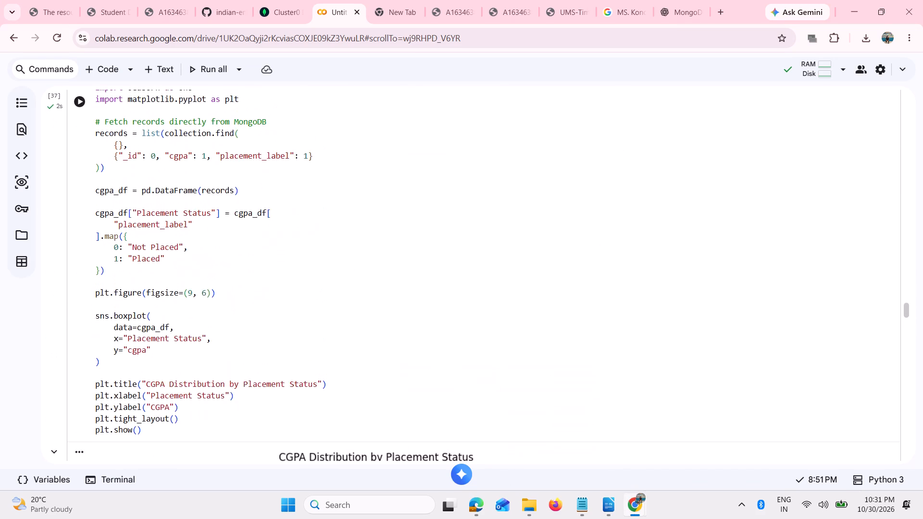
pyautogui.scroll(7, 601, 371)
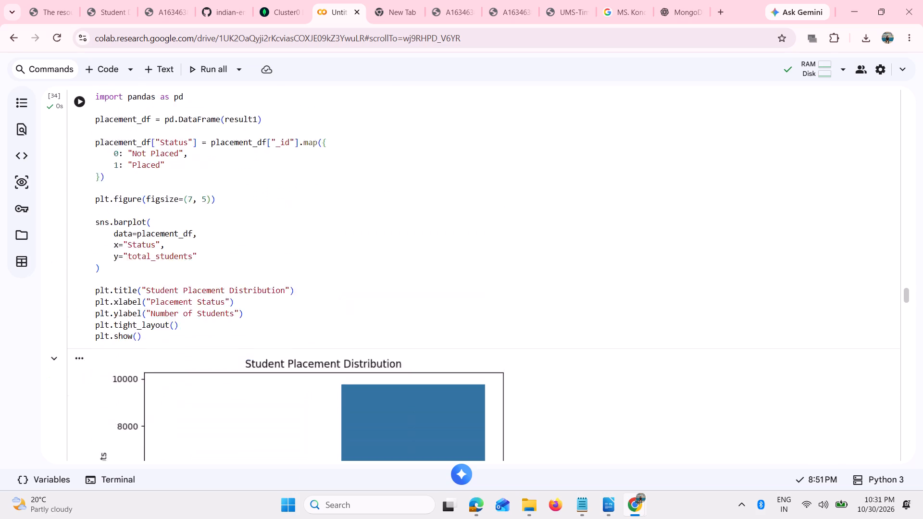
pyautogui.scroll(1, 601, 371)
pyautogui.scroll(-4, 601, 371)
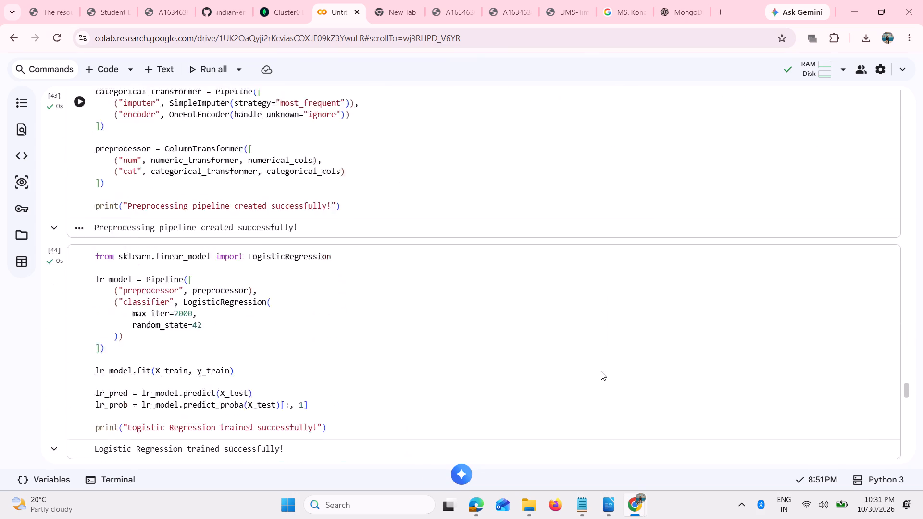
pyautogui.scroll(-6, 601, 371)
pyautogui.scroll(1, 601, 371)
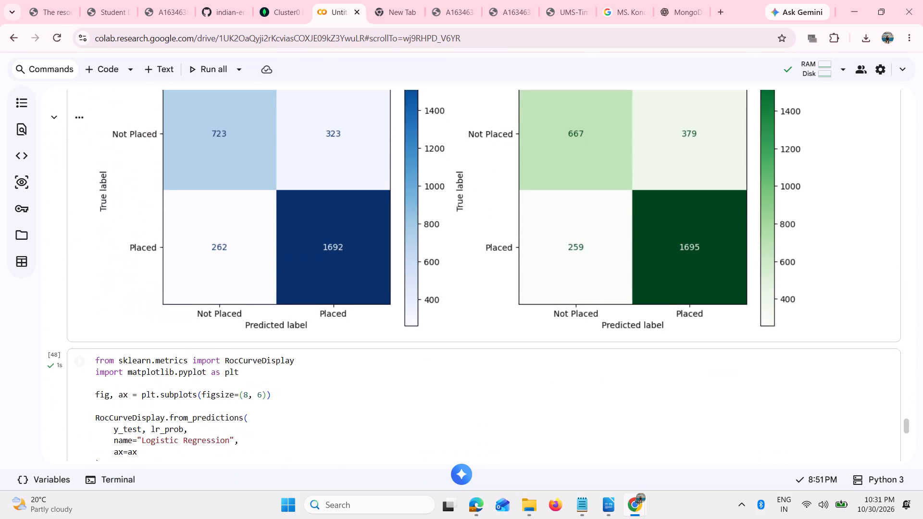
pyautogui.scroll(1, 601, 371)
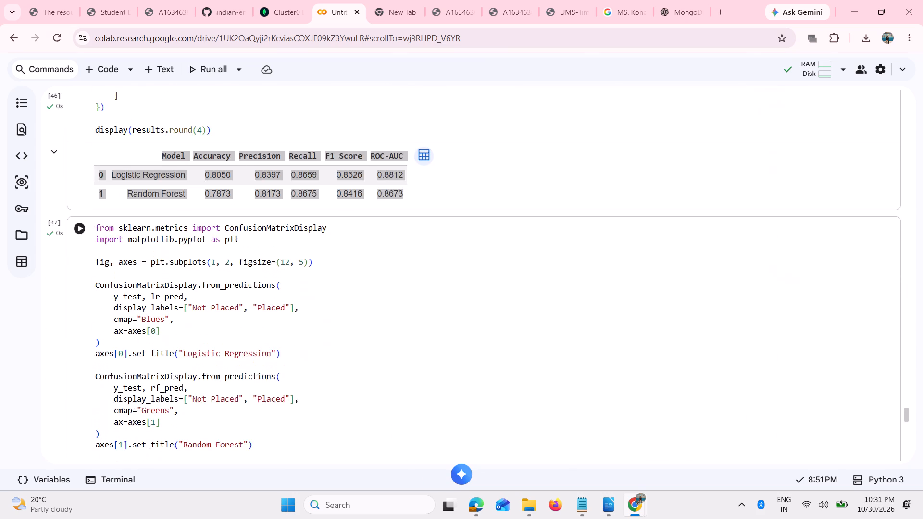
pyautogui.scroll(2, 601, 371)
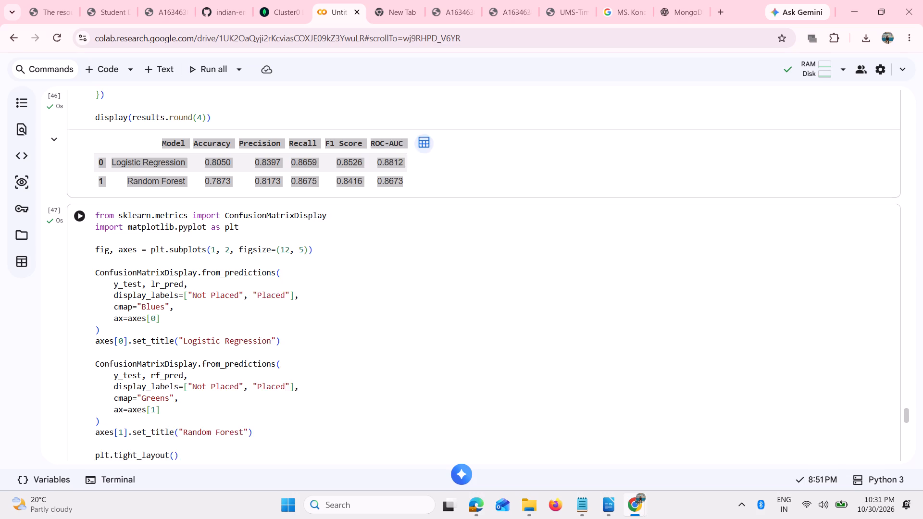
pyautogui.scroll(1, 601, 371)
pyautogui.scroll(-4, 601, 371)
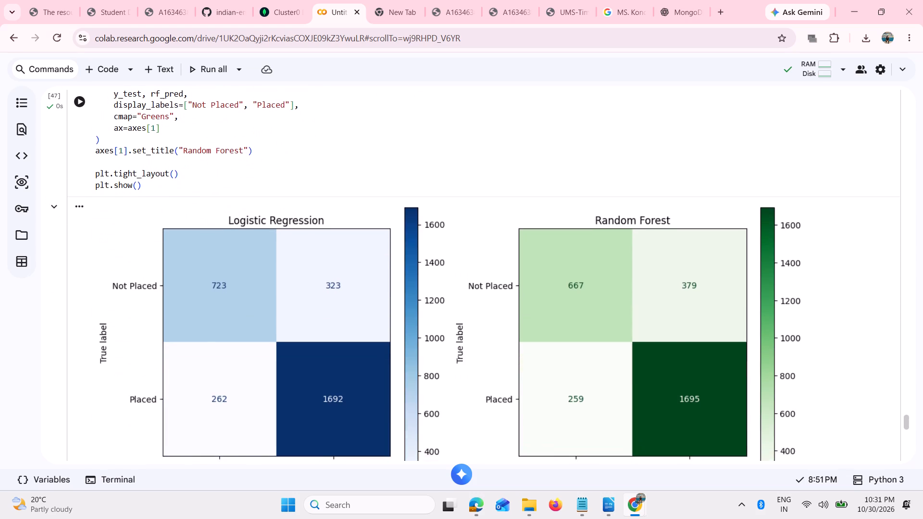
pyautogui.scroll(-6, 601, 371)
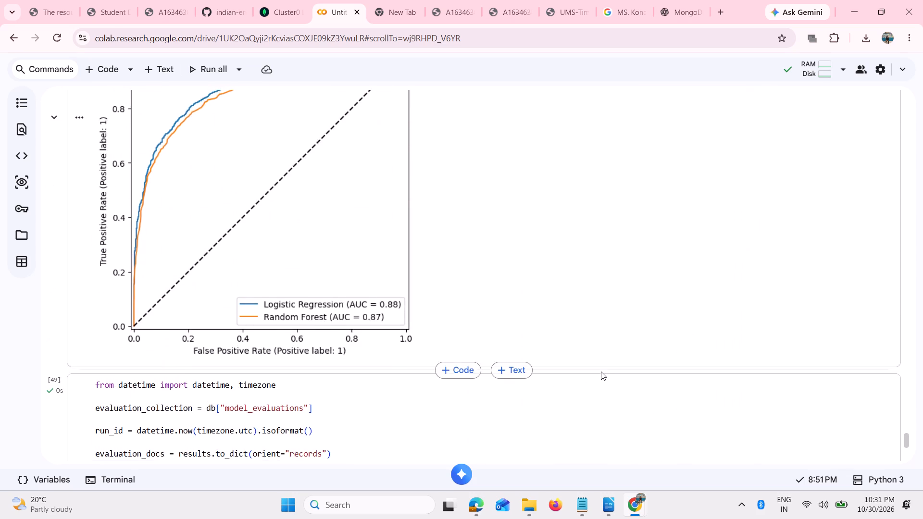
pyautogui.scroll(-3, 601, 371)
pyautogui.scroll(2, 601, 371)
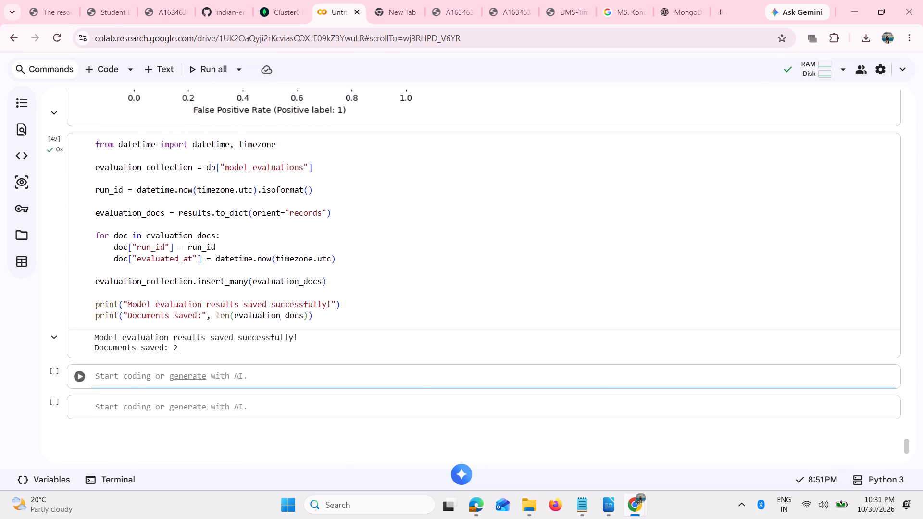
pyautogui.scroll(3, 601, 371)
# Capture a screenshot of the Logistic Regression and Random Forest confusion matrices in the notebook output.
pyautogui.scroll(-1, 601, 371)
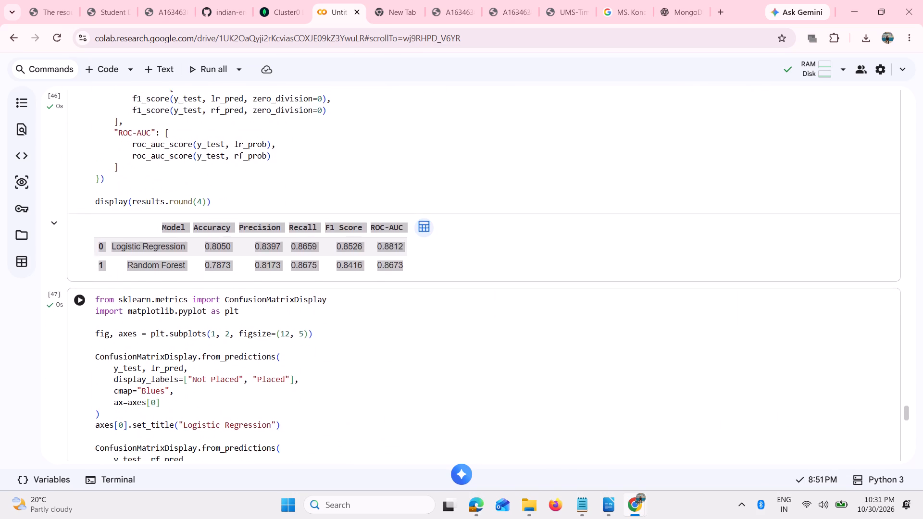
pyautogui.scroll(-3, 601, 371)
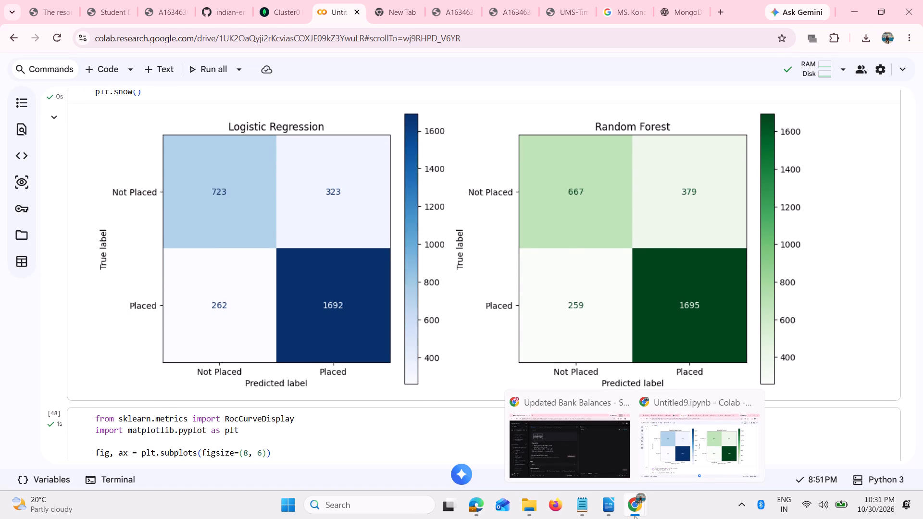
pyautogui.scroll(1, 651, 331)
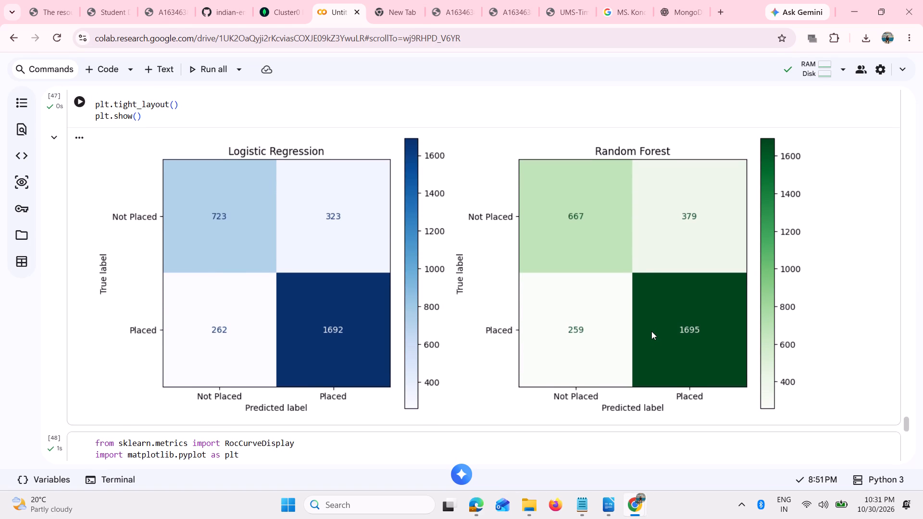
pyautogui.press('Print')
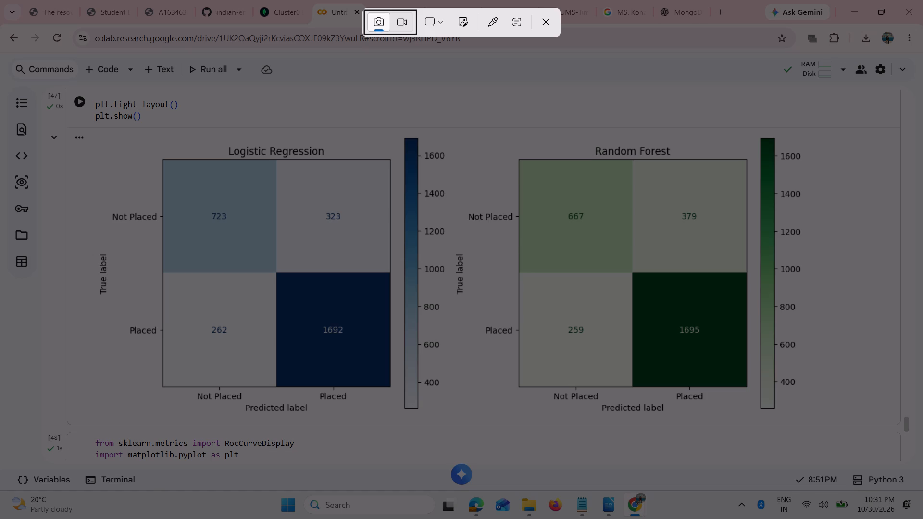
pyautogui.moveTo(69, 125); pyautogui.dragTo(430, 234)
pyautogui.hscroll(1, 156, 154)
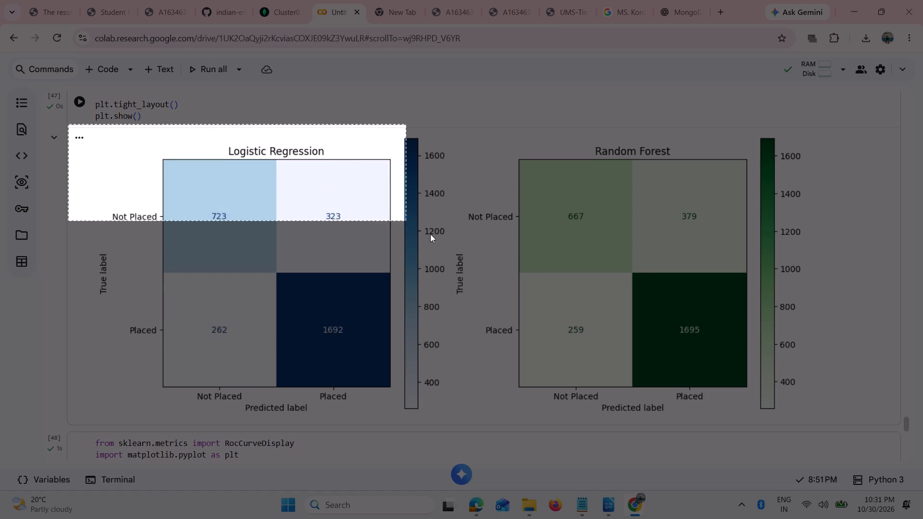
pyautogui.hscroll(1, 430, 234)
pyautogui.moveTo(430, 234); pyautogui.dragTo(893, 439)
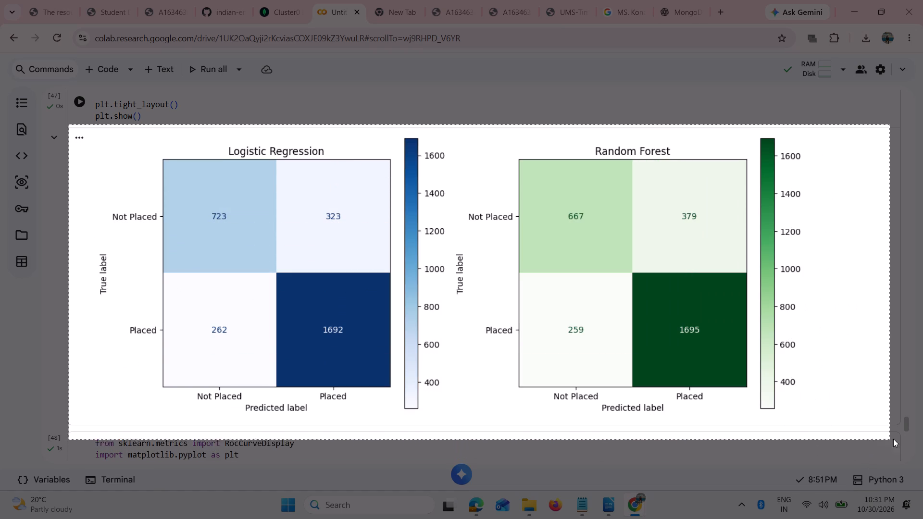
# Finish the confusion matrices capture and paste it in the Writer report, replacing the placeholder above the evaluation metrics and classification reports caption.
pyautogui.moveTo(893, 439); pyautogui.dragTo(909, 437)
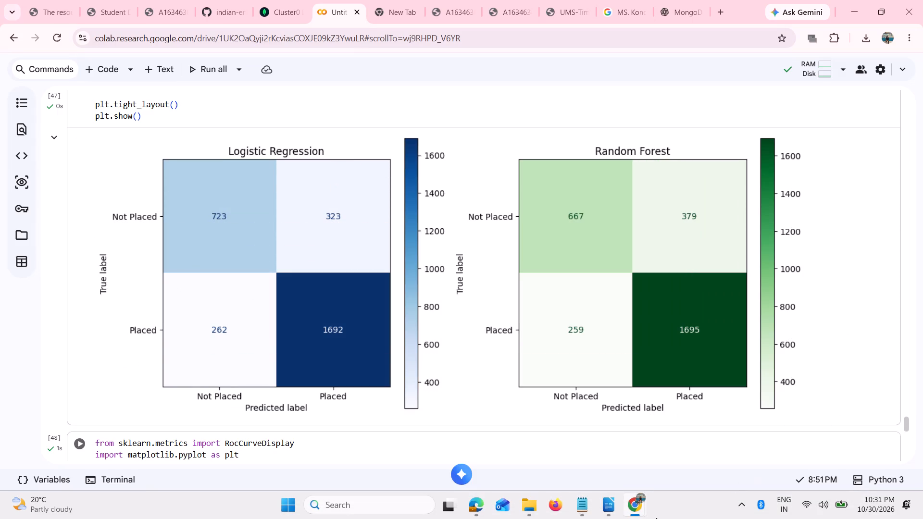
pyautogui.click(675, 458)
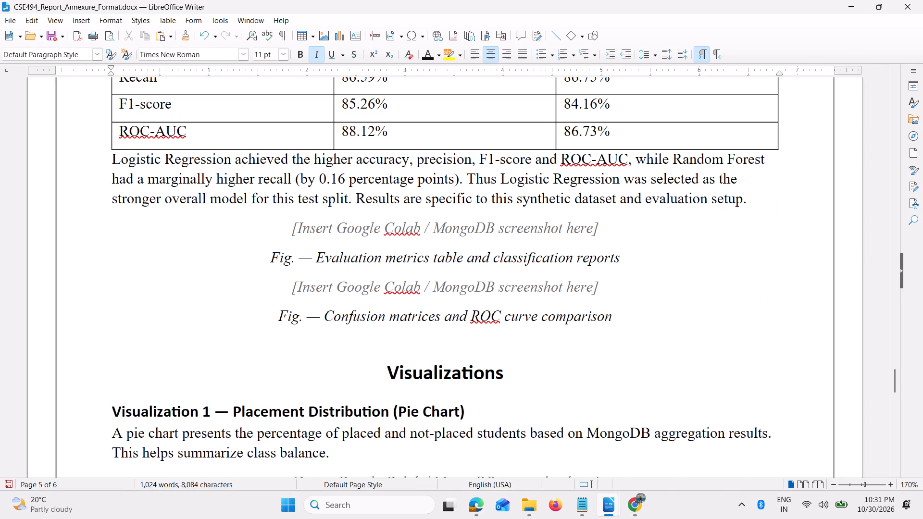
pyautogui.moveTo(599, 234); pyautogui.dragTo(477, 232)
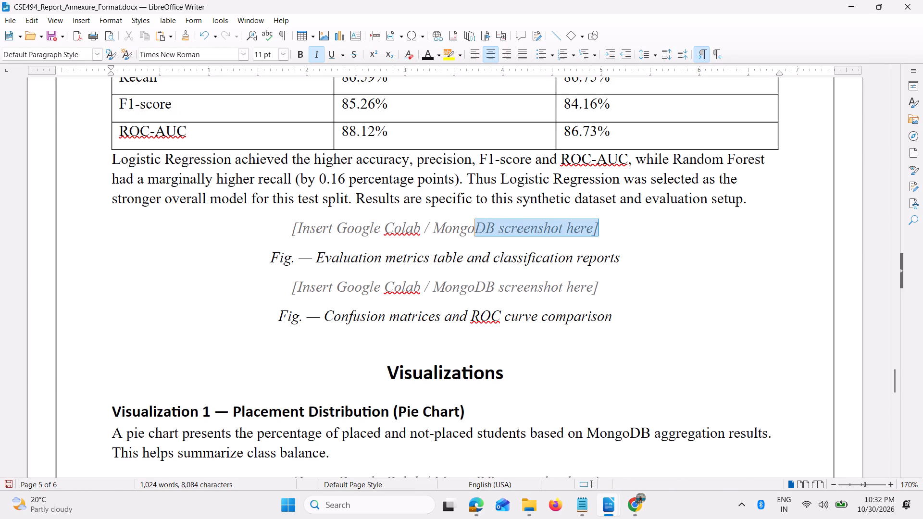
pyautogui.moveTo(477, 232); pyautogui.dragTo(302, 231)
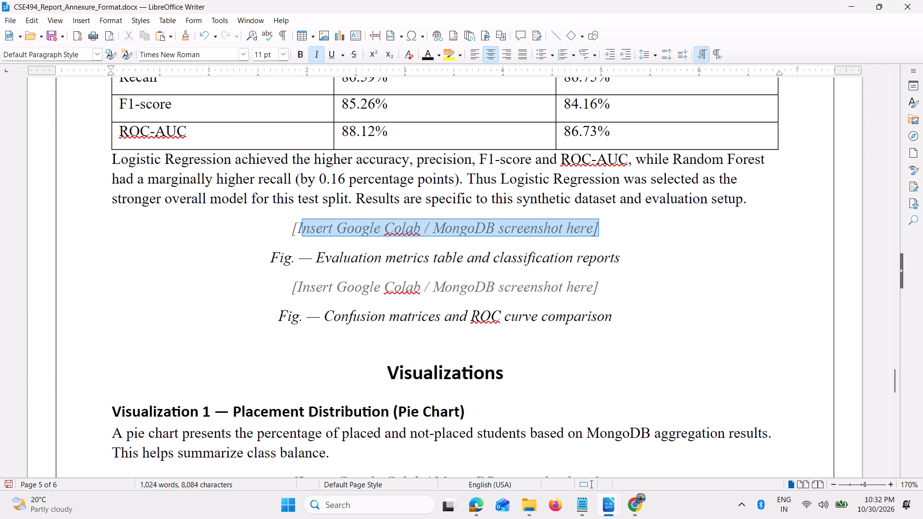
pyautogui.press('BackSpace')
pyautogui.press('BackSpace')
pyautogui.press('BackSpace')
pyautogui.hotkey('ctrl', 'v')
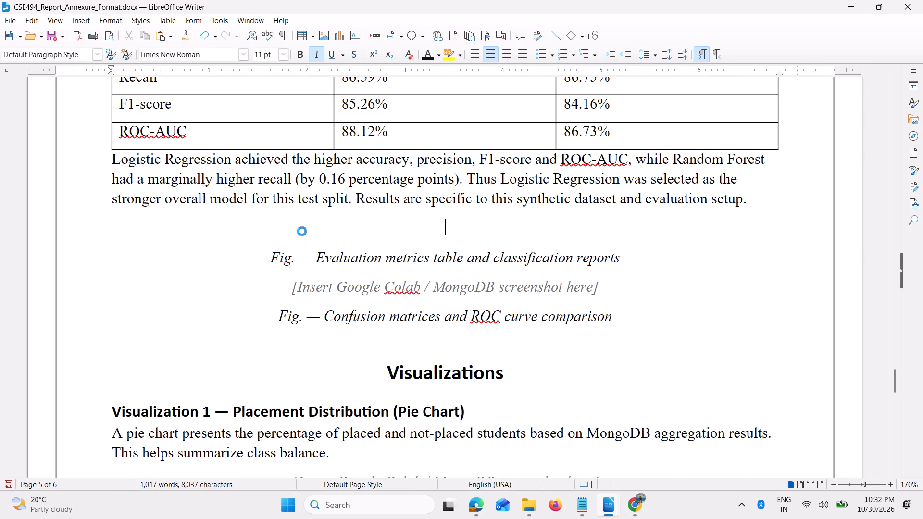
# Delete the screenshot placeholder text above the confusion matrices and ROC curve comparison caption.
pyautogui.scroll(-1, 403, 298)
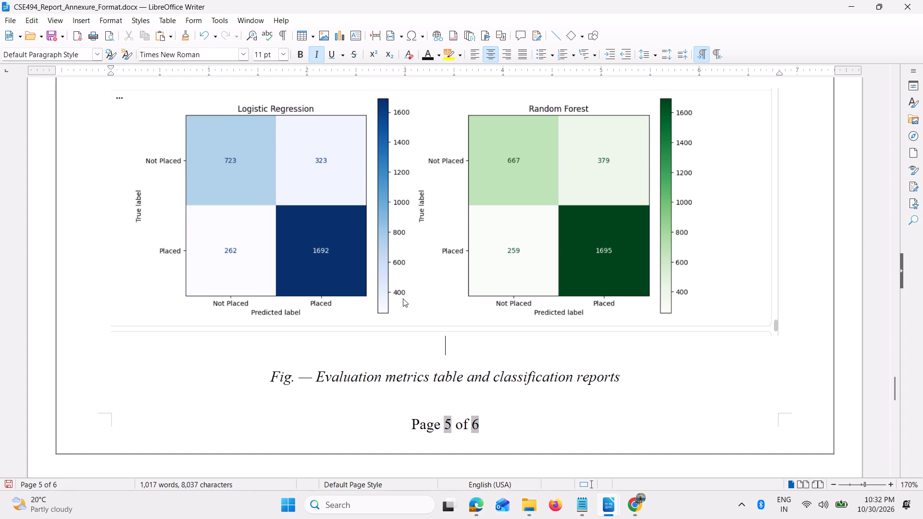
pyautogui.scroll(-1, 403, 298)
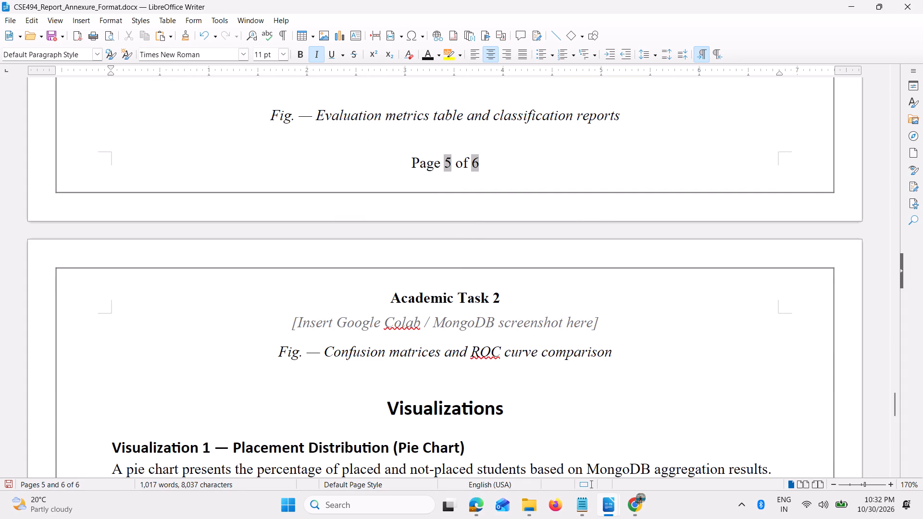
pyautogui.moveTo(604, 322); pyautogui.dragTo(300, 314)
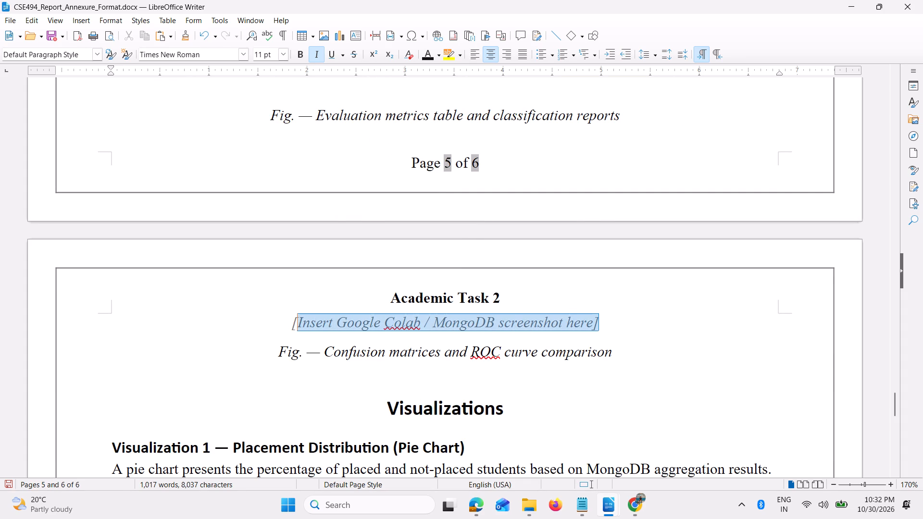
pyautogui.press('BackSpace')
pyautogui.press('BackSpace')
pyautogui.press('BackSpace')
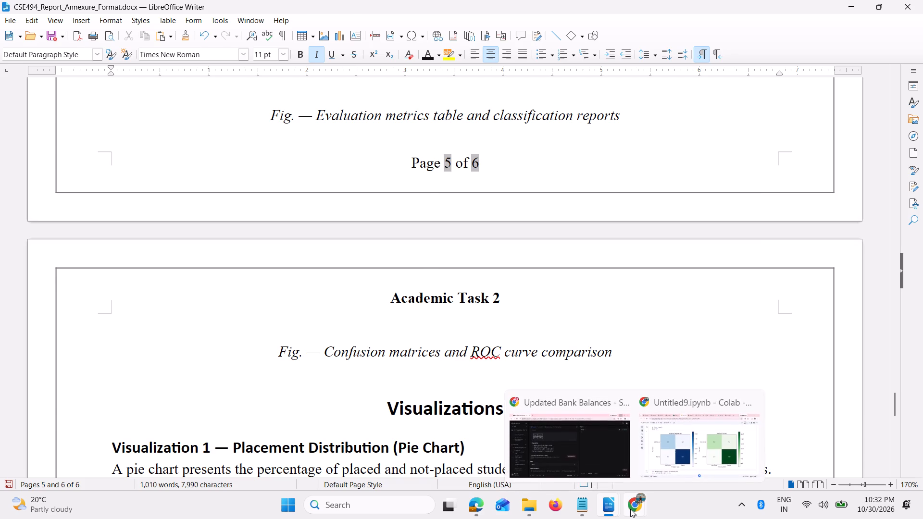
# Switch to the Colab notebook in Chrome and capture a screenshot of the ROC Curve Comparison chart.
pyautogui.click(664, 467)
pyautogui.scroll(-4, 545, 384)
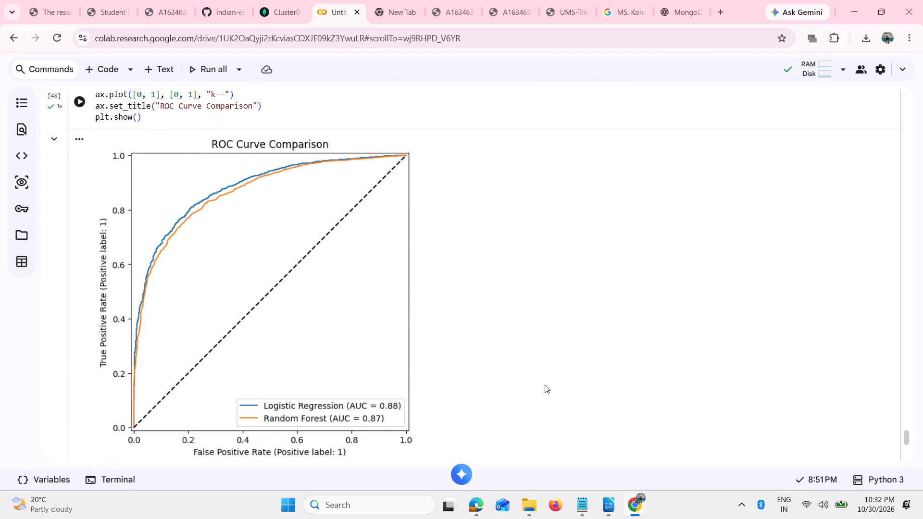
pyautogui.scroll(-2, 545, 384)
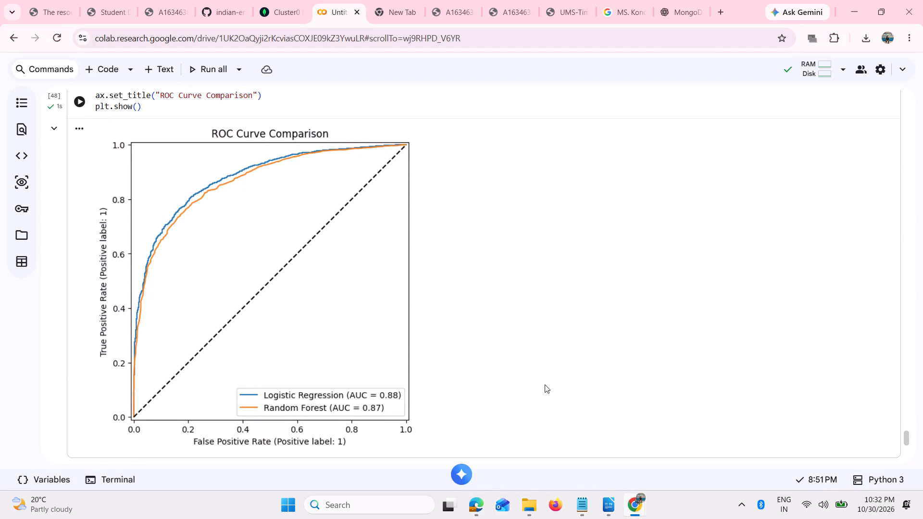
pyautogui.press('Print')
pyautogui.moveTo(67, 119); pyautogui.dragTo(627, 405)
pyautogui.hscroll(1, 225, 175)
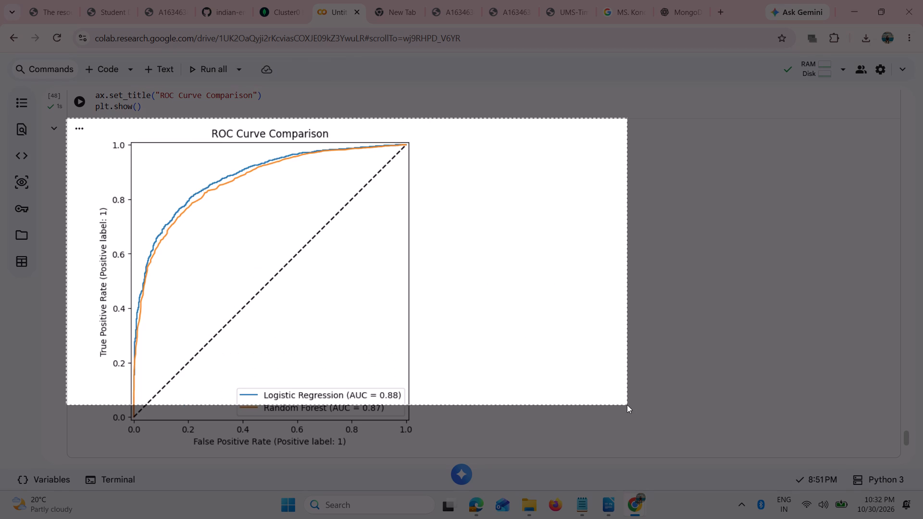
pyautogui.hscroll(1, 627, 405)
pyautogui.moveTo(627, 405); pyautogui.dragTo(678, 475)
pyautogui.hscroll(-1, 801, 455)
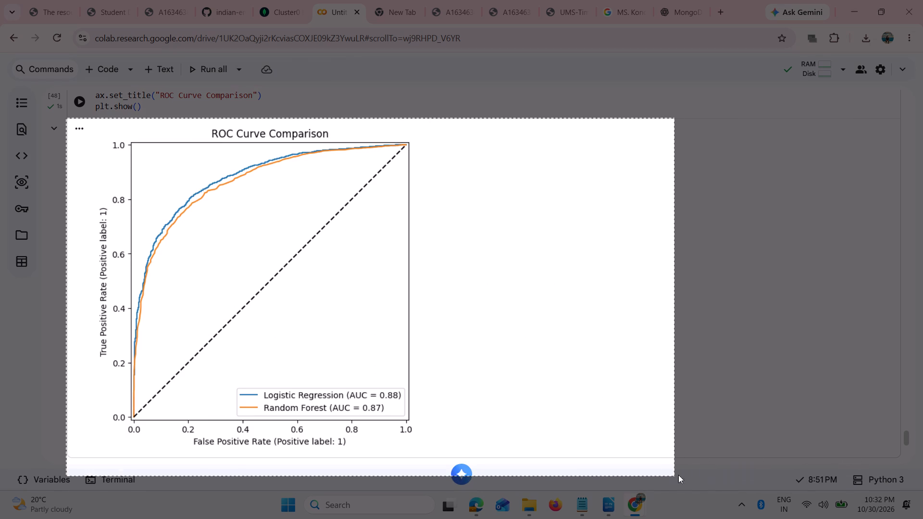
pyautogui.hscroll(-1, 678, 475)
pyautogui.moveTo(678, 475); pyautogui.dragTo(679, 459)
pyautogui.hscroll(-1, 681, 460)
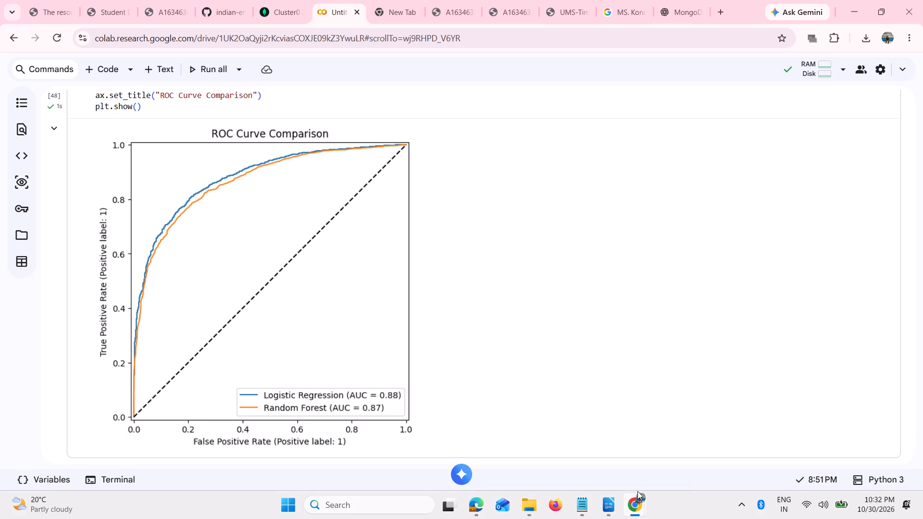
# Switch back to the Writer report and paste the ROC curve capture above the confusion matrices and ROC curve comparison caption.
pyautogui.click(656, 449)
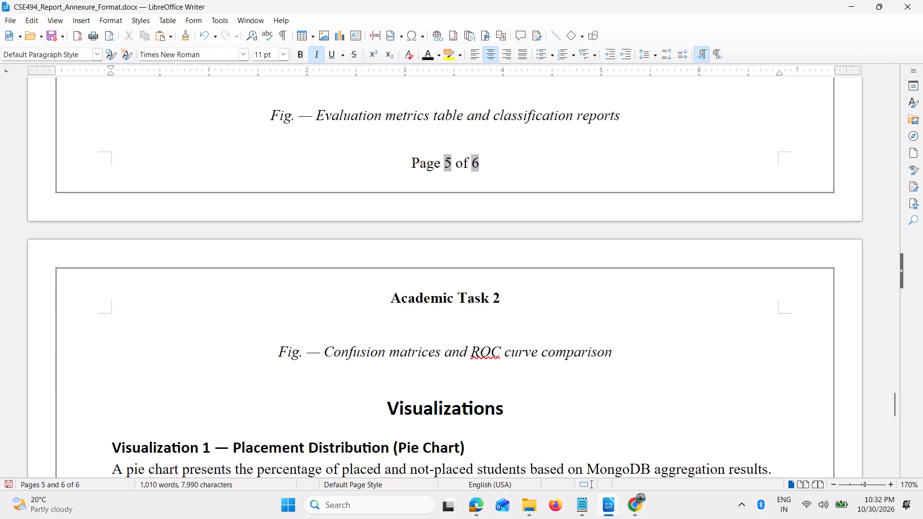
pyautogui.hotkey('ctrl', 'v')
# Delete the screenshot placeholder under Visualization 1, above the pie chart of placement distribution caption.
pyautogui.scroll(-1, 606, 376)
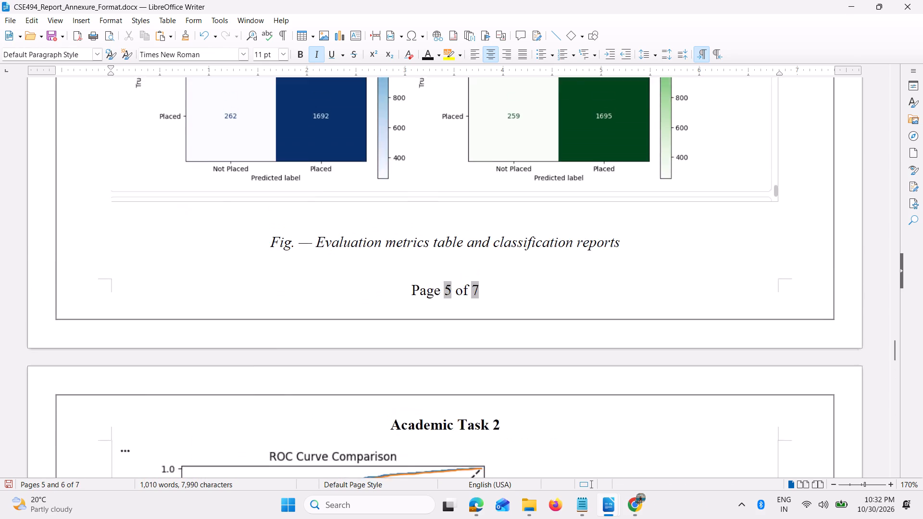
pyautogui.scroll(-2, 606, 376)
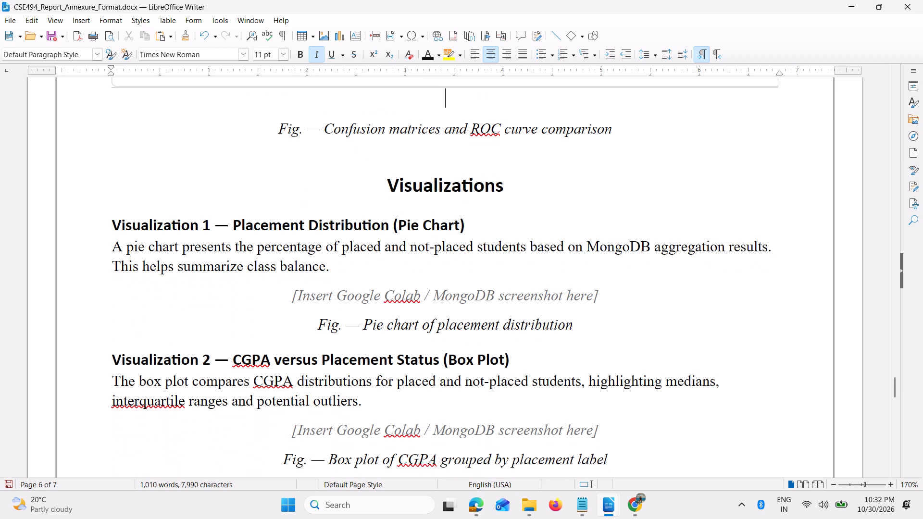
pyautogui.scroll(-1, 606, 376)
pyautogui.moveTo(610, 167); pyautogui.dragTo(558, 167)
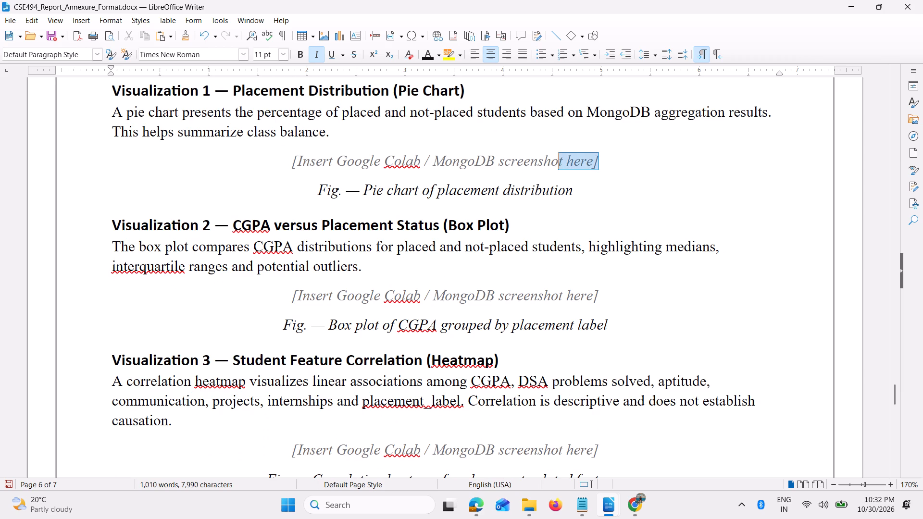
pyautogui.moveTo(558, 167); pyautogui.dragTo(267, 155)
pyautogui.press('BackSpace')
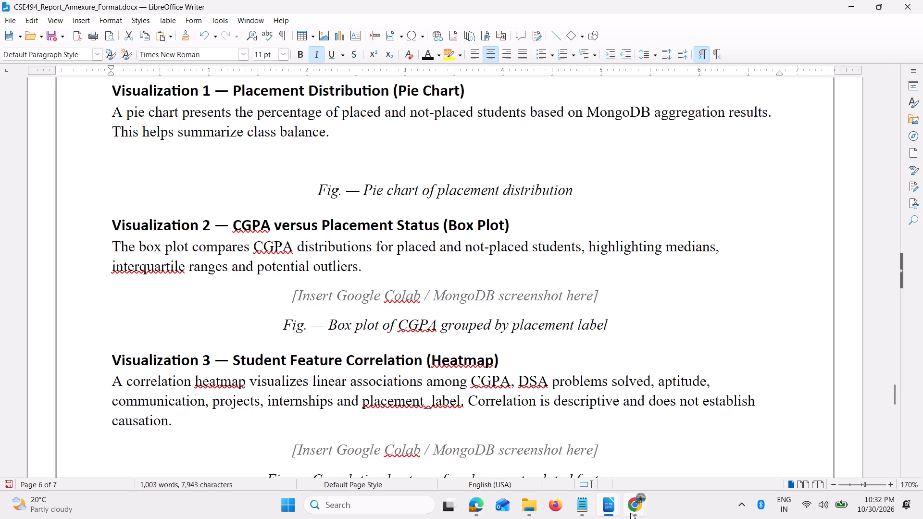
# Switch to the Colab notebook in Chrome and capture a screenshot of the Student Placement Distribution pie chart.
pyautogui.click(656, 450)
pyautogui.scroll(6, 588, 335)
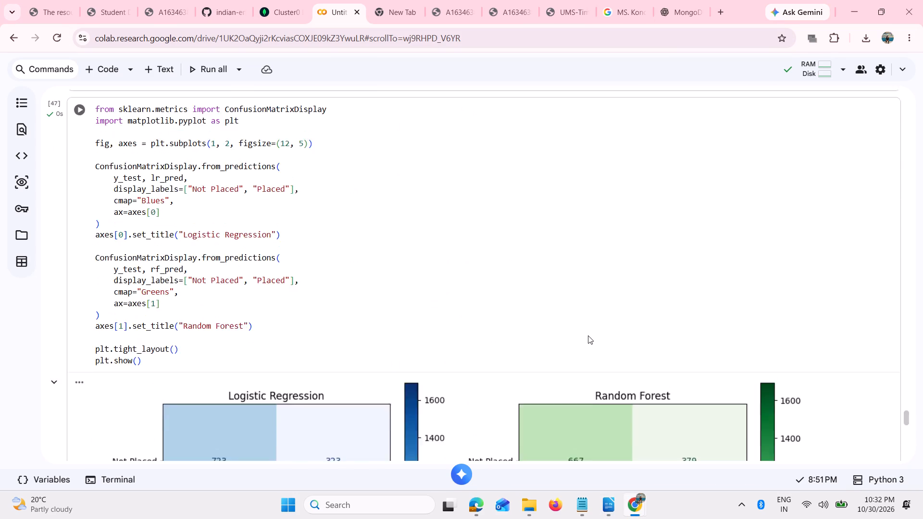
pyautogui.scroll(3, 588, 335)
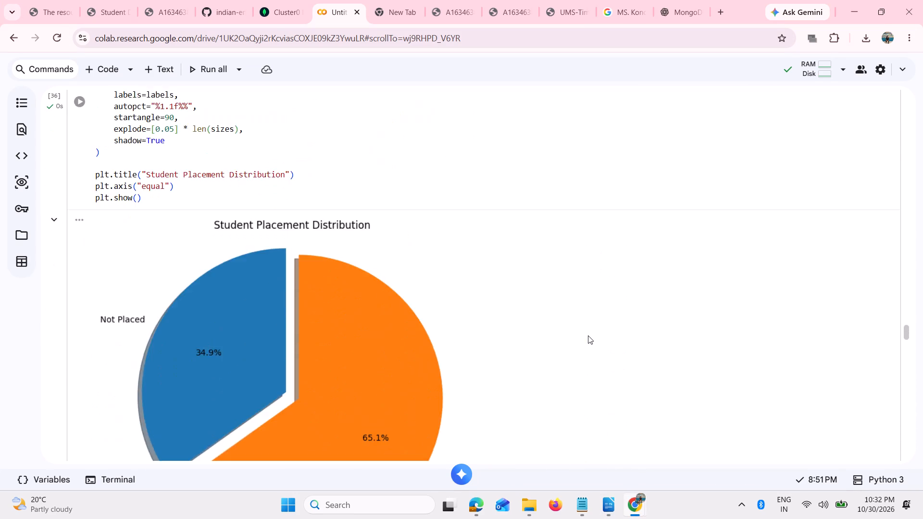
pyautogui.scroll(3, 588, 335)
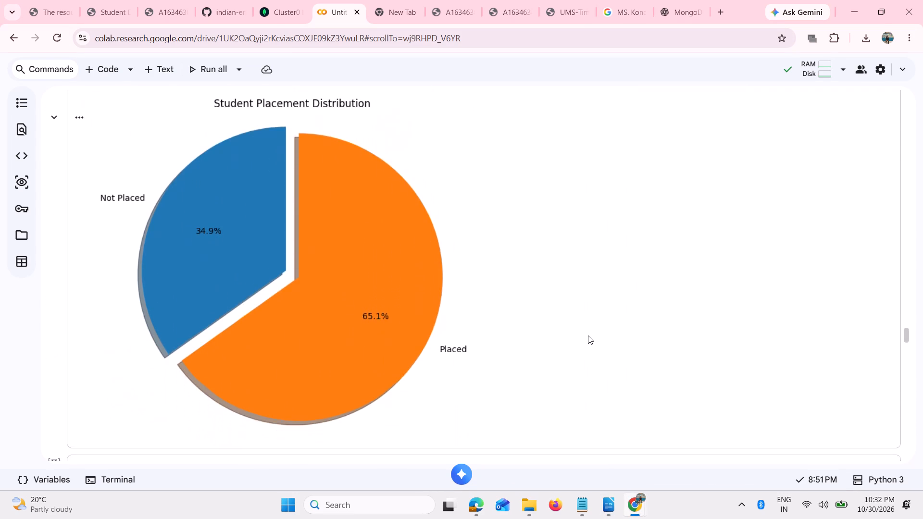
pyautogui.scroll(1, 588, 335)
pyautogui.press('Print')
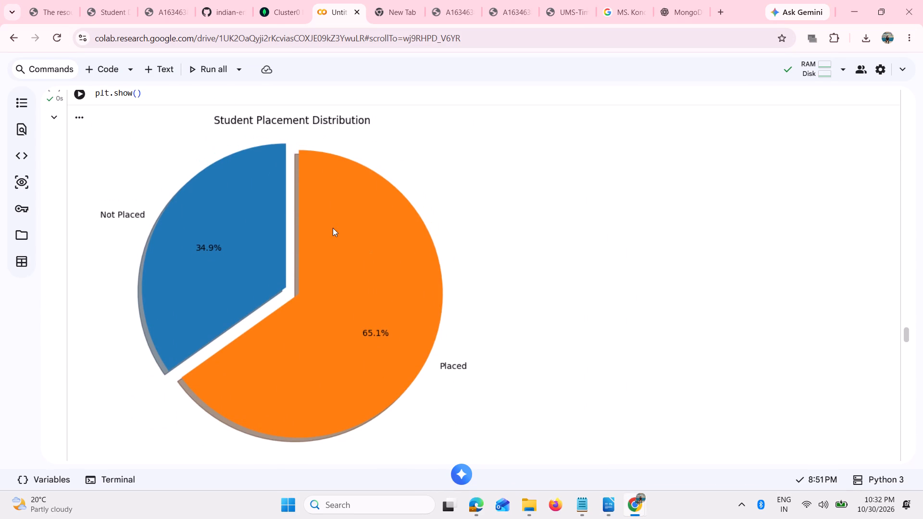
pyautogui.moveTo(68, 104); pyautogui.dragTo(473, 220)
pyautogui.hscroll(1, 279, 171)
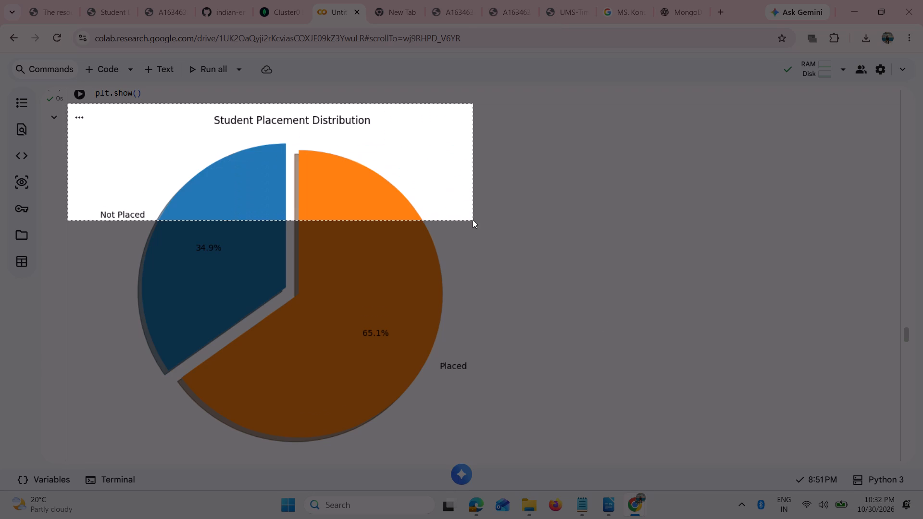
pyautogui.hscroll(1, 473, 220)
pyautogui.moveTo(473, 220); pyautogui.dragTo(730, 472)
pyautogui.scroll(1, 606, 322)
pyautogui.scroll(1, 730, 472)
pyautogui.moveTo(730, 472); pyautogui.dragTo(736, 488)
pyautogui.scroll(1, 733, 484)
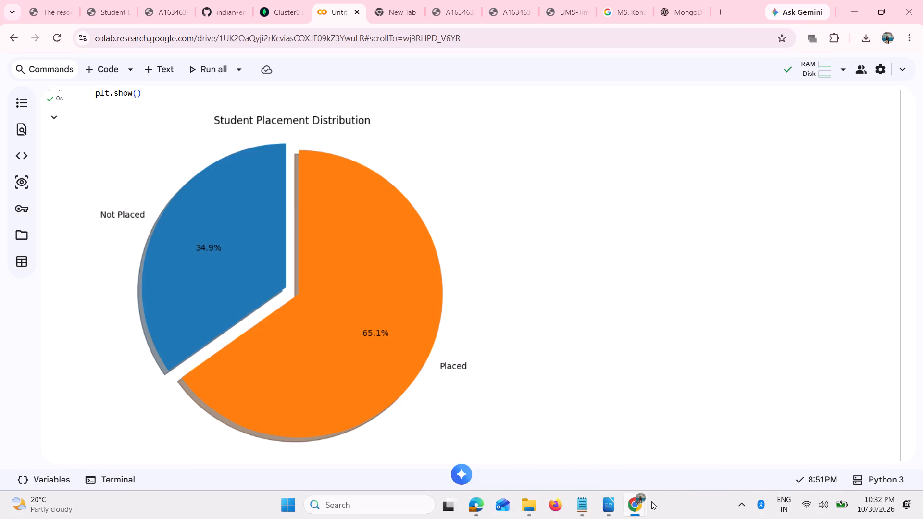
# Return to the Writer report and paste the pie chart capture above the pie chart of placement distribution caption.
pyautogui.click(611, 504)
pyautogui.click(651, 464)
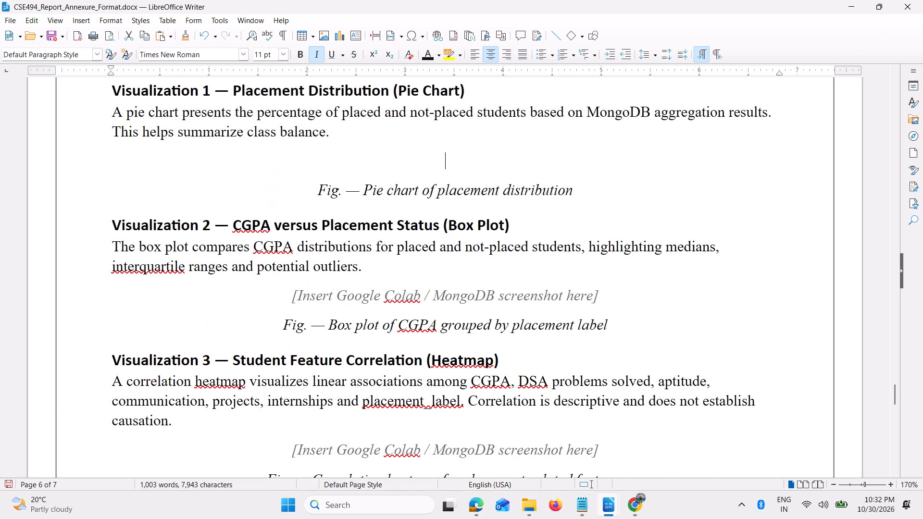
pyautogui.hotkey('ctrl', 'v')
# Delete the screenshot placeholder under Visualization 2, above the CGPA box plot caption.
pyautogui.scroll(-1, 655, 452)
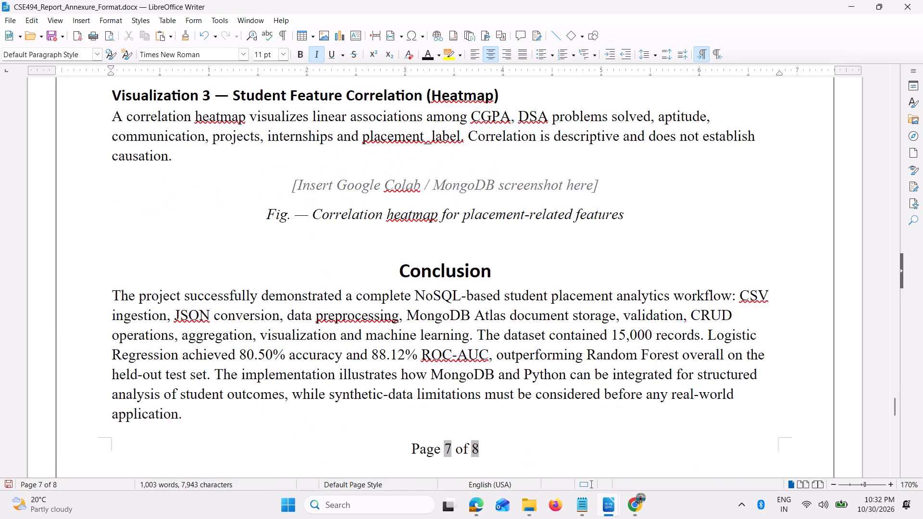
pyautogui.scroll(-1, 655, 452)
pyautogui.scroll(1, 655, 452)
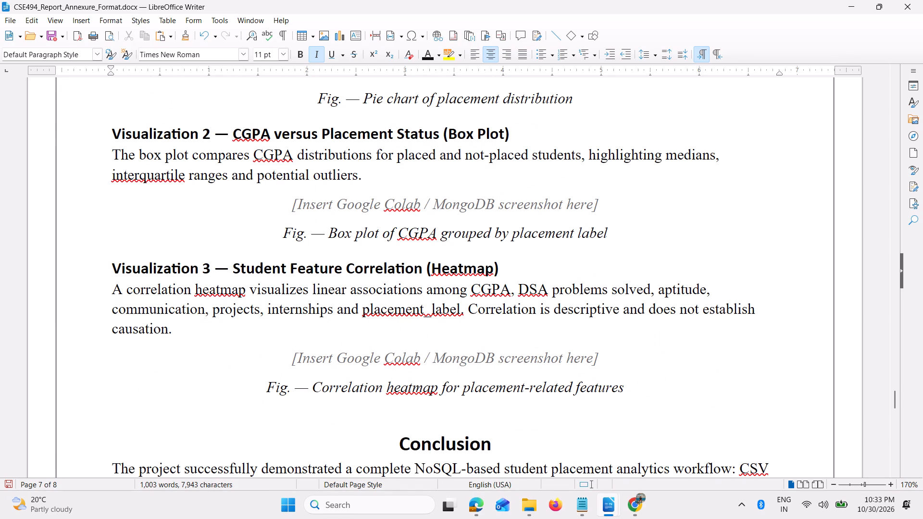
pyautogui.moveTo(599, 201); pyautogui.dragTo(520, 198)
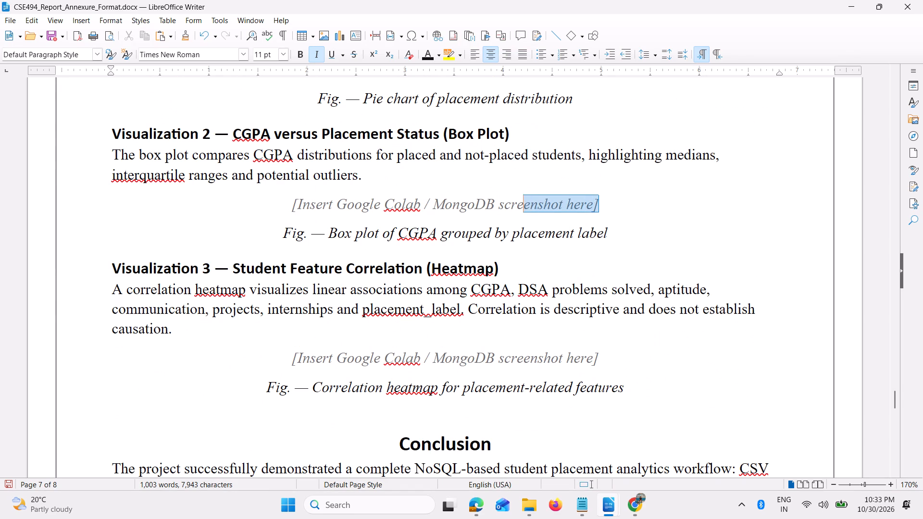
pyautogui.moveTo(520, 198); pyautogui.dragTo(291, 207)
pyautogui.press('BackSpace')
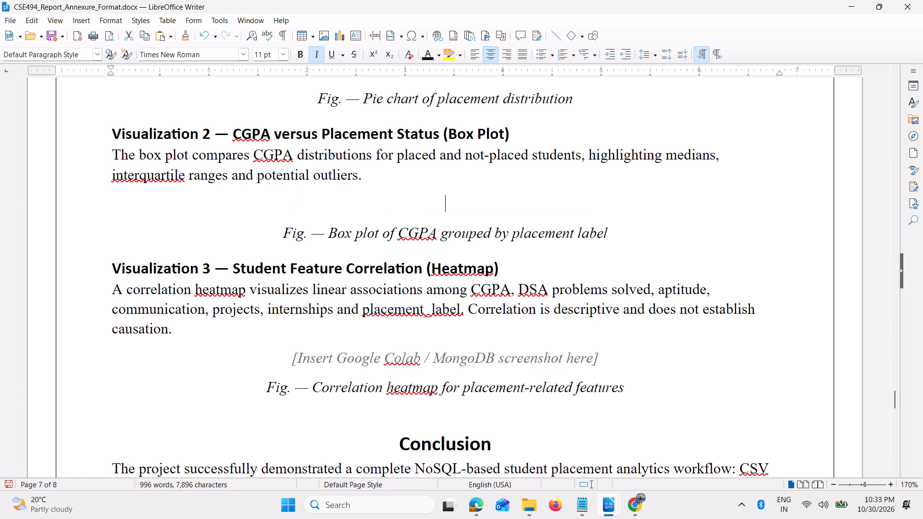
pyautogui.click(632, 505)
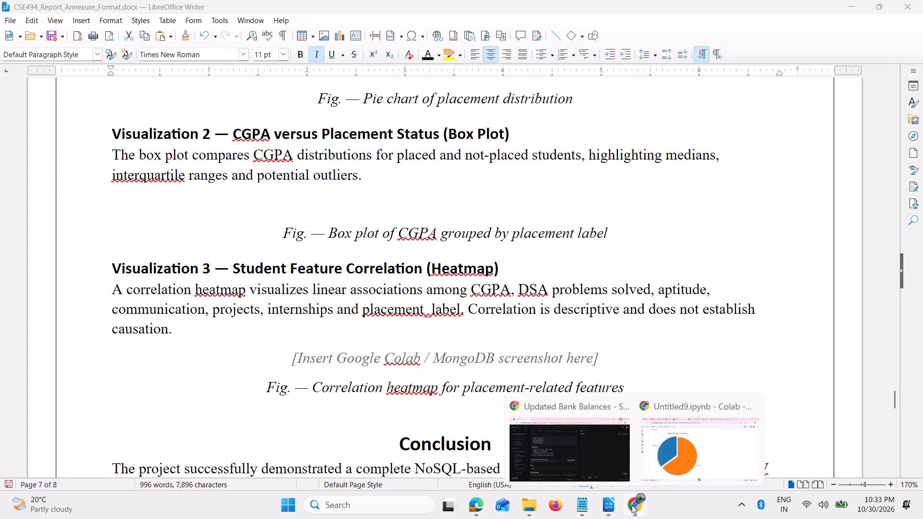
pyautogui.click(666, 451)
pyautogui.scroll(-7, 507, 341)
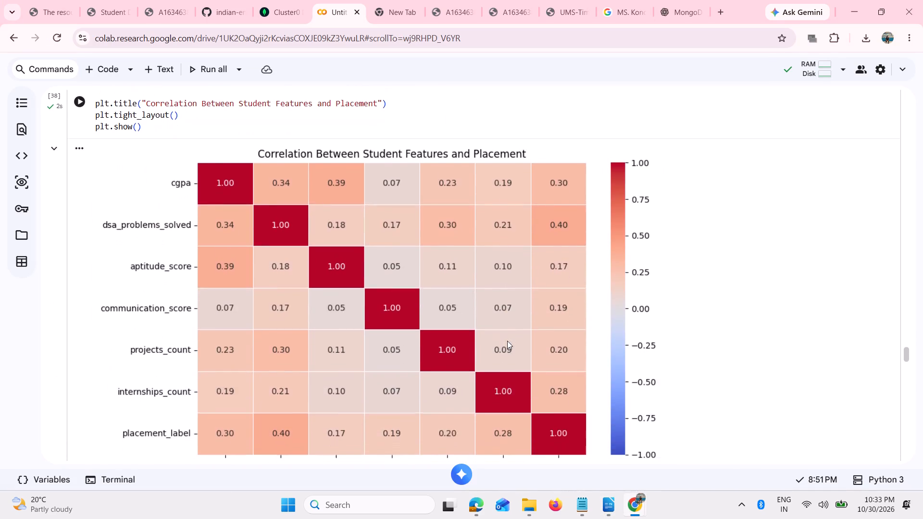
pyautogui.scroll(-2, 507, 341)
pyautogui.scroll(2, 507, 341)
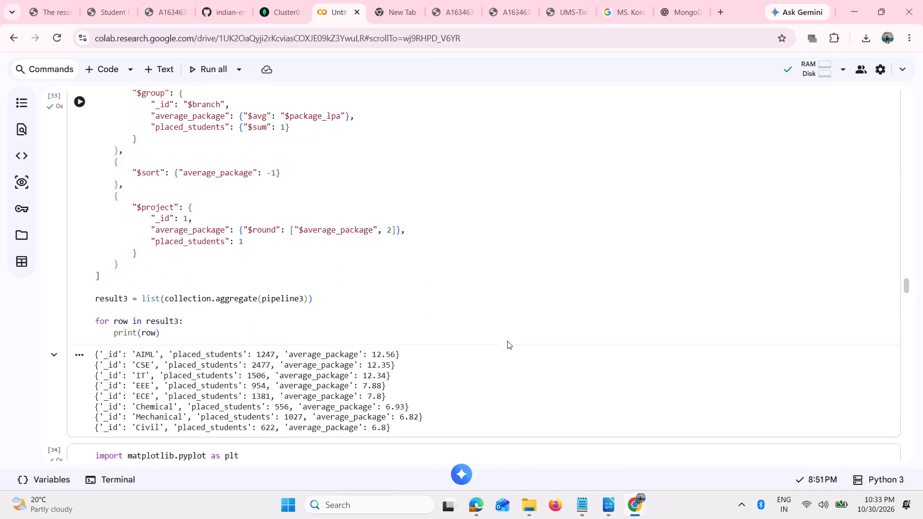
pyautogui.scroll(1, 507, 341)
pyautogui.scroll(-2, 507, 341)
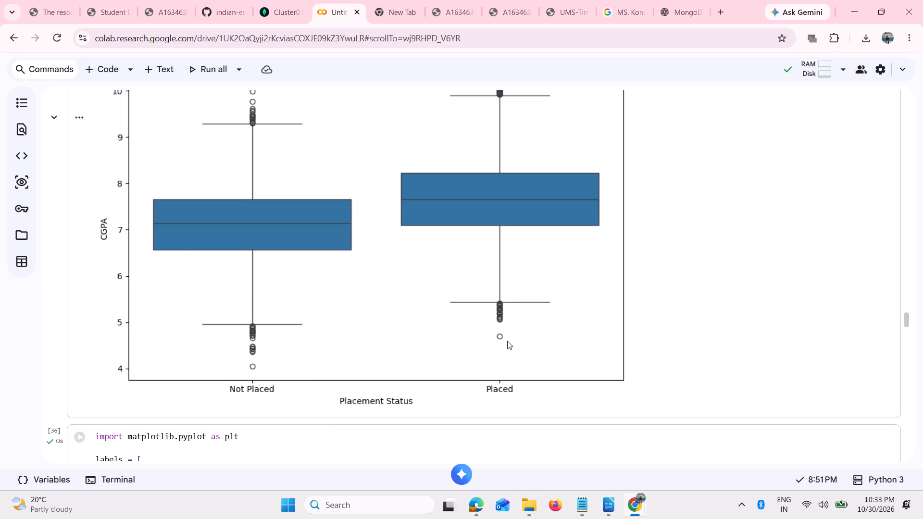
pyautogui.scroll(-1, 507, 341)
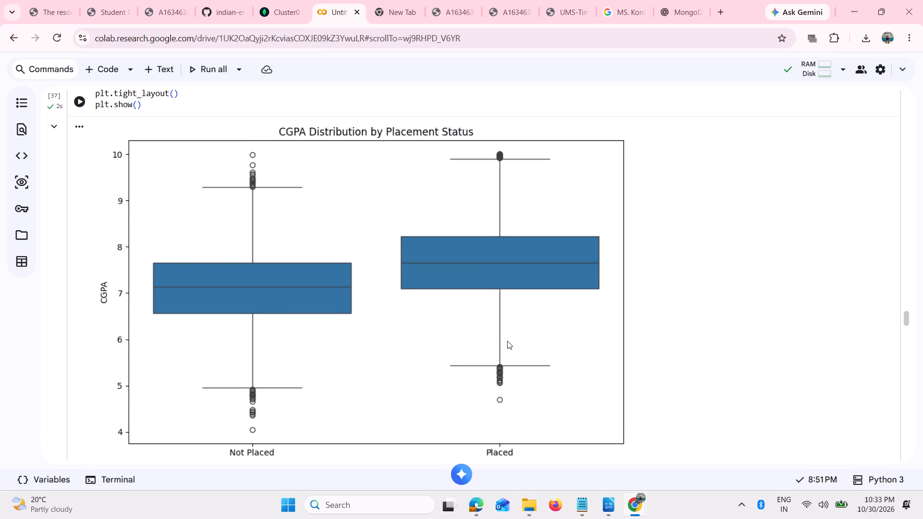
pyautogui.press('Print')
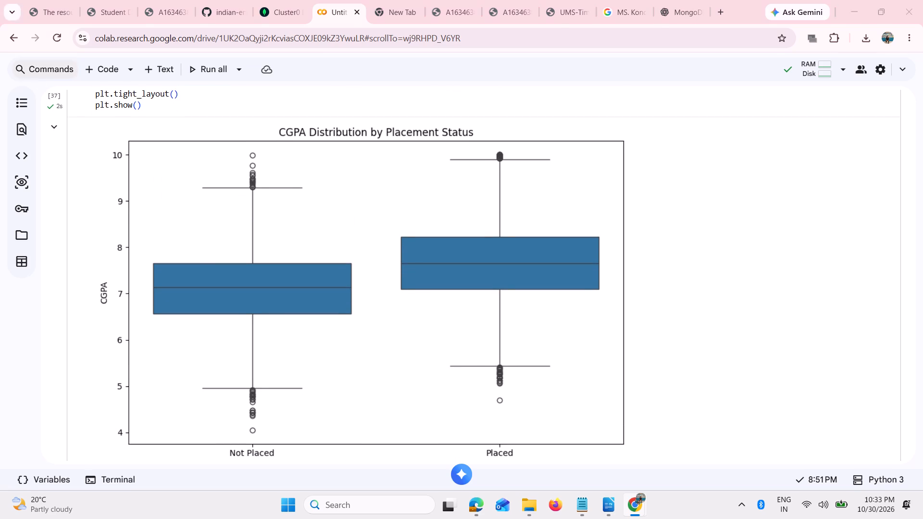
pyautogui.moveTo(69, 117); pyautogui.dragTo(397, 257)
pyautogui.hscroll(1, 284, 201)
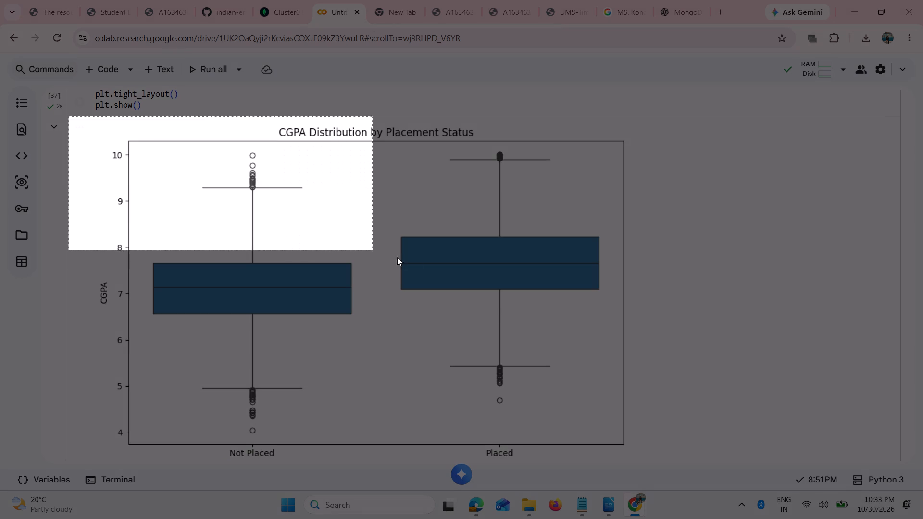
pyautogui.moveTo(397, 257); pyautogui.dragTo(845, 489)
pyautogui.hscroll(1, 397, 257)
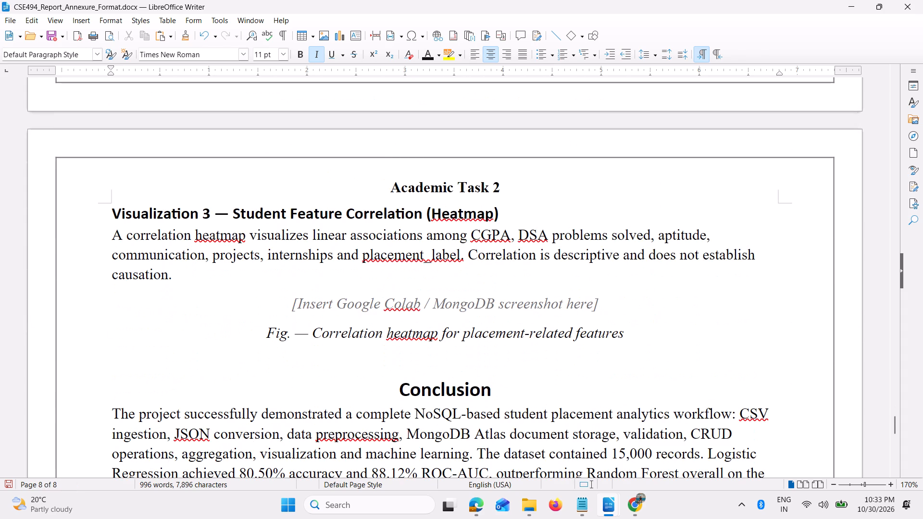
# Delete the screenshot placeholder under Visualization 3, above the correlation heatmap caption.
pyautogui.moveTo(601, 306); pyautogui.dragTo(295, 289)
pyautogui.press('BackSpace')
pyautogui.press('BackSpace')
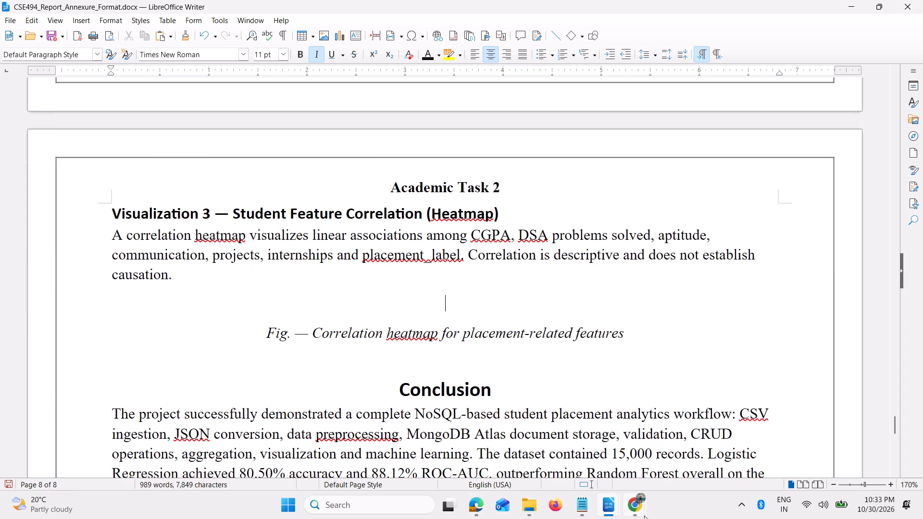
# Switch to Chrome and detach the Untitled9.ipynb Colab notebook into its own maximized window.
pyautogui.moveTo(662, 486); pyautogui.dragTo(675, 457)
pyautogui.click(675, 457)
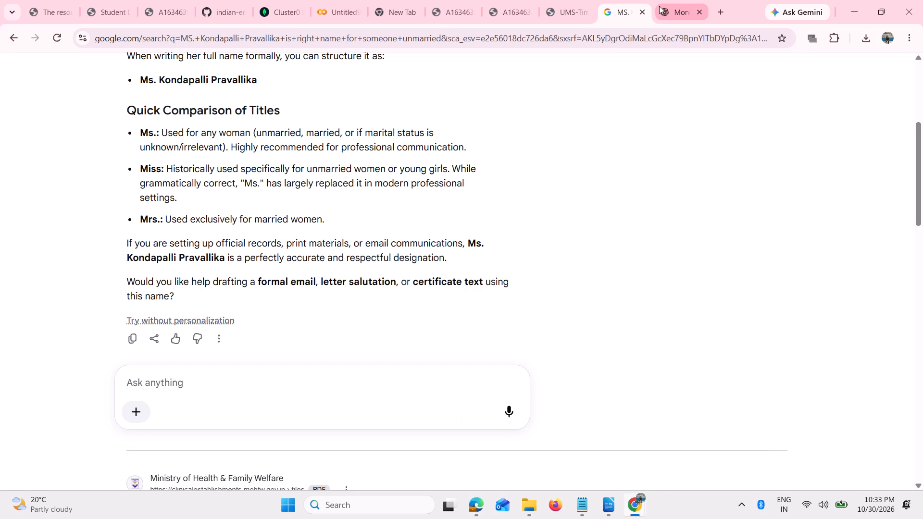
pyautogui.moveTo(314, 1); pyautogui.dragTo(401, 294)
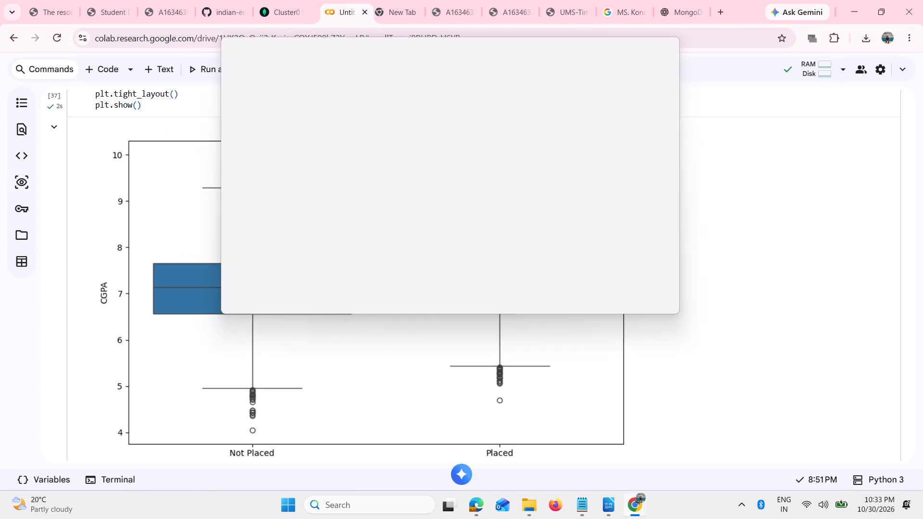
pyautogui.scroll(-3, 401, 294)
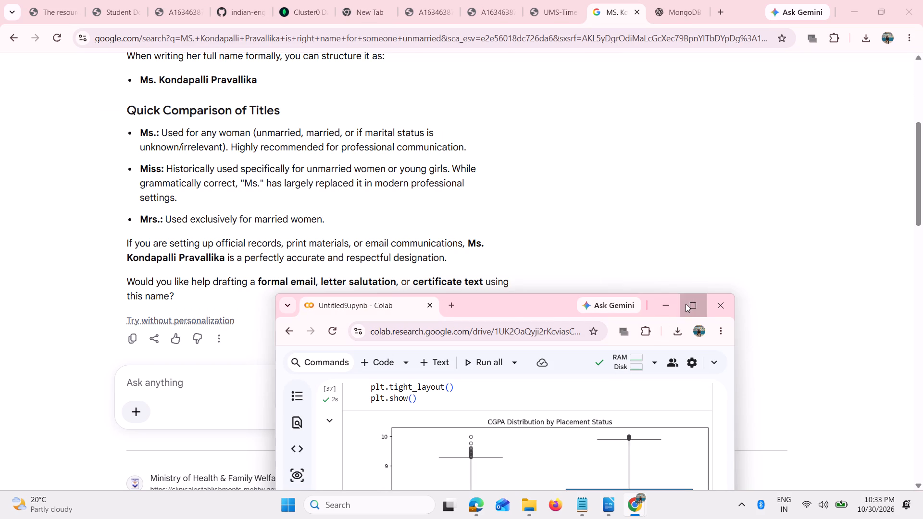
pyautogui.click(686, 304)
# Capture a screenshot of the Correlation Between Student Features and Placement heatmap in the notebook, including its title and colour scale.
pyautogui.scroll(4, 518, 267)
pyautogui.scroll(-1, 518, 267)
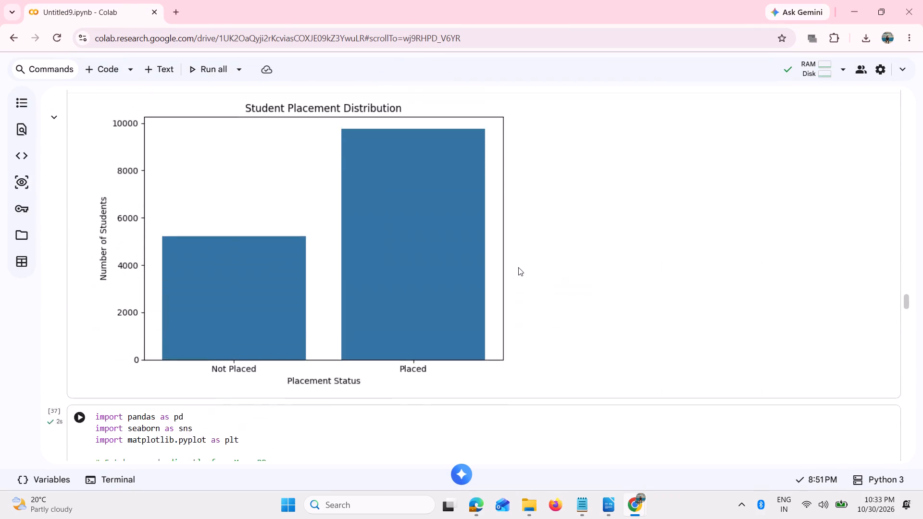
pyautogui.scroll(-2, 518, 267)
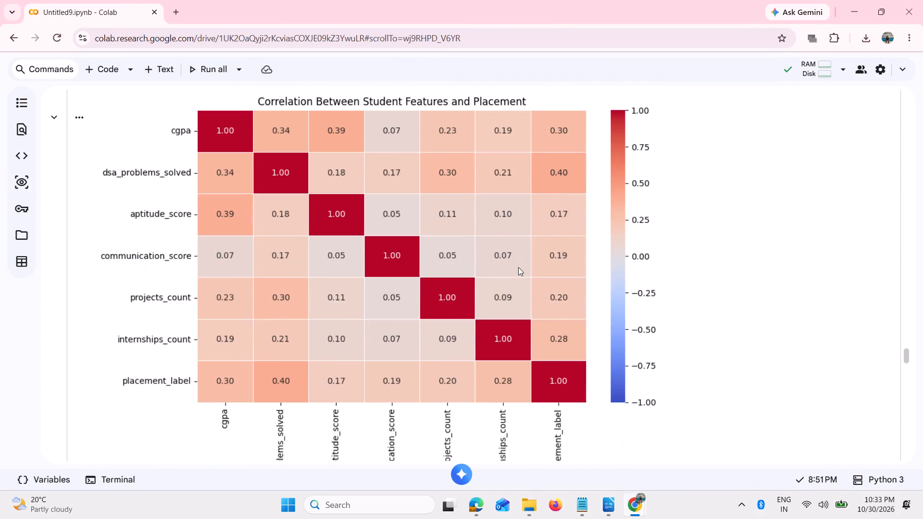
pyautogui.scroll(-1, 518, 267)
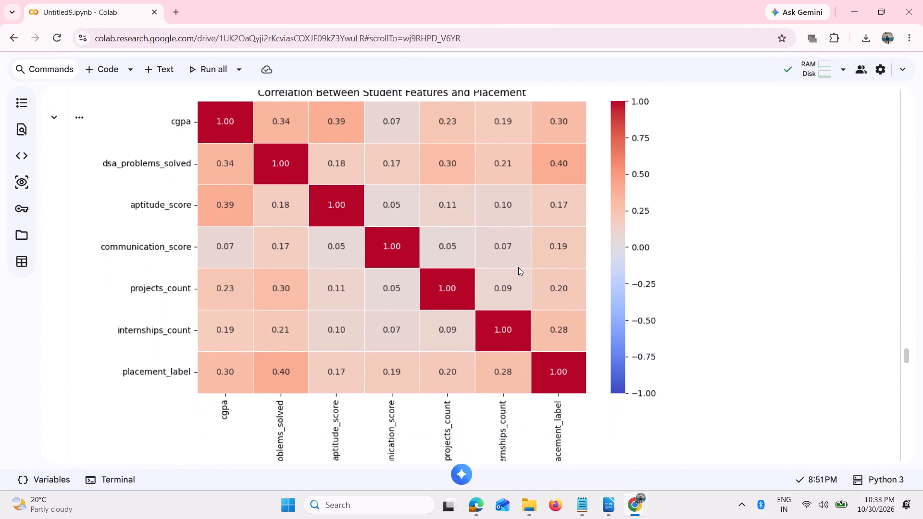
pyautogui.scroll(-2, 518, 267)
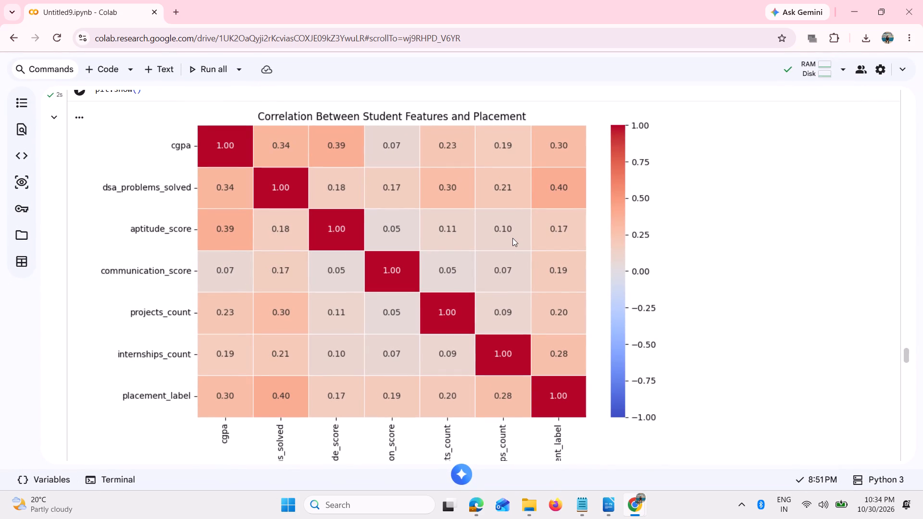
pyautogui.scroll(-2, 512, 238)
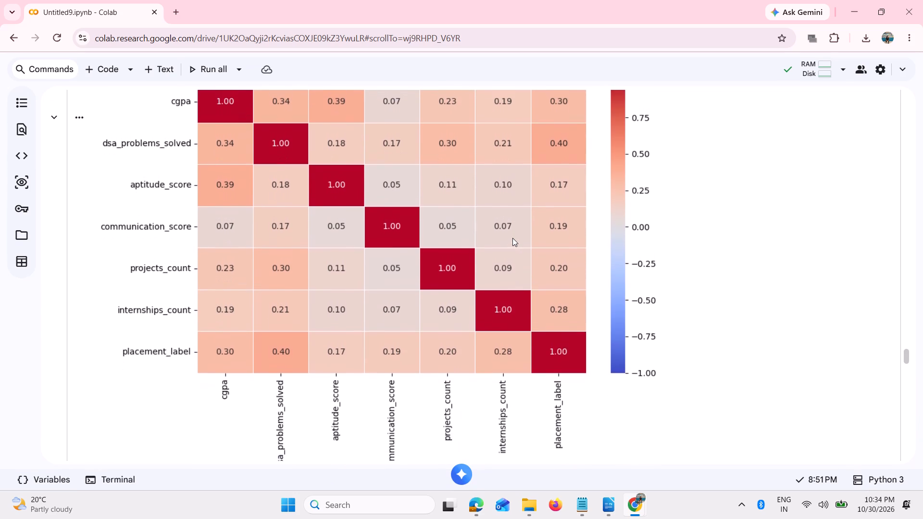
pyautogui.press('Print')
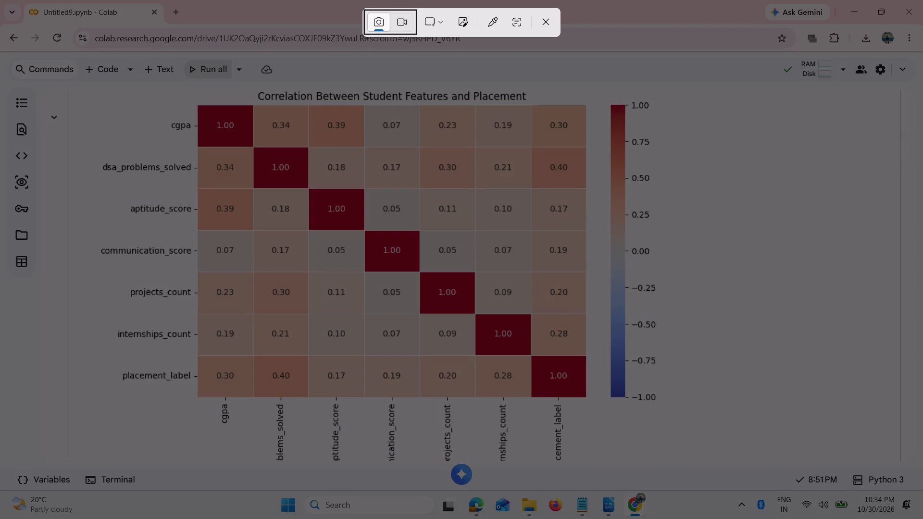
pyautogui.moveTo(67, 83); pyautogui.dragTo(754, 463)
pyautogui.hscroll(1, 362, 165)
pyautogui.scroll(1, 698, 403)
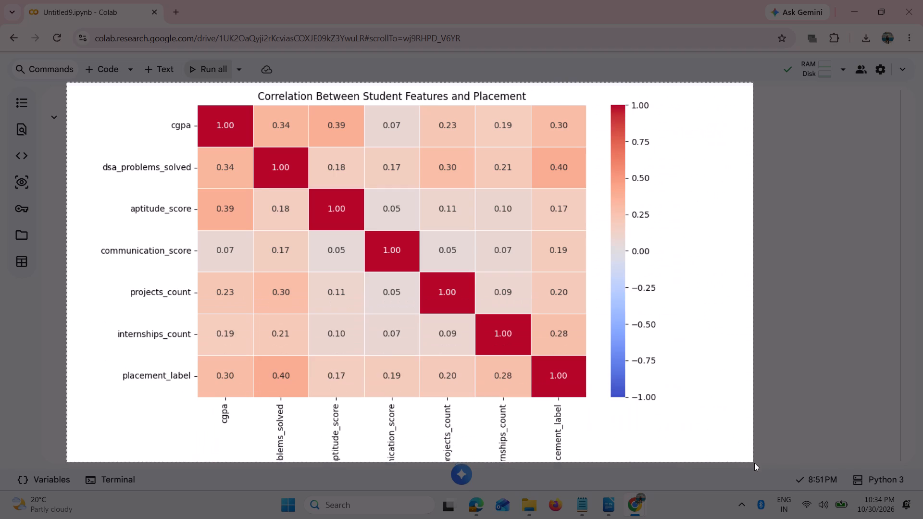
pyautogui.scroll(1, 754, 463)
pyautogui.moveTo(754, 463); pyautogui.dragTo(776, 488)
pyautogui.scroll(1, 777, 488)
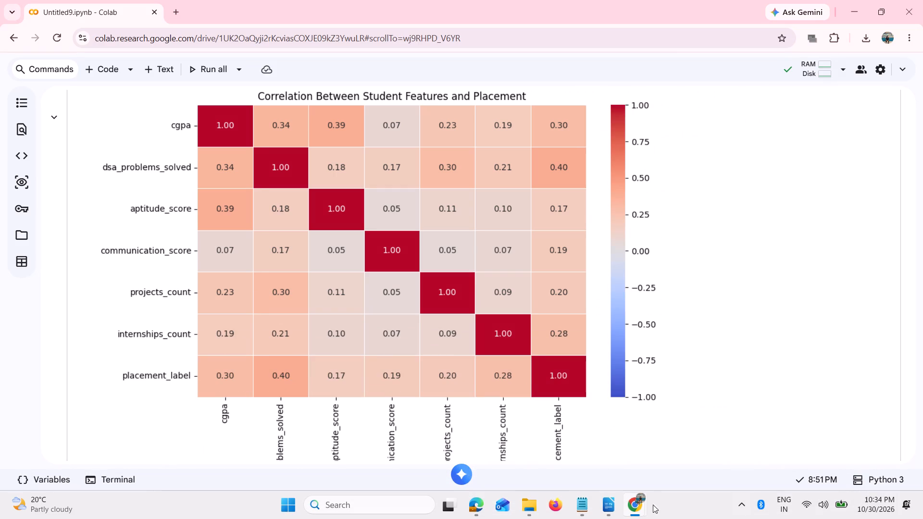
# Return to the Writer report and paste the heatmap capture above the correlation heatmap caption under Visualization 3.
pyautogui.click(611, 507)
pyautogui.doubleClick(661, 434)
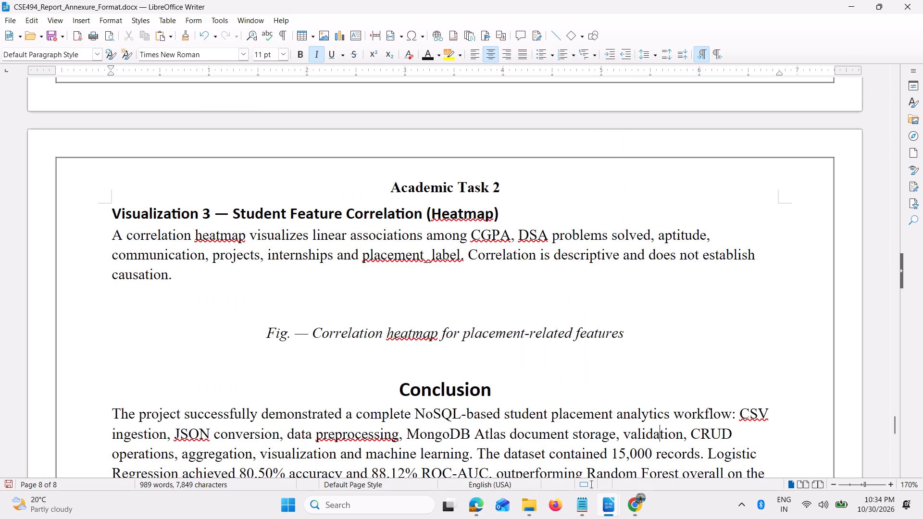
pyautogui.hotkey('ctrl', 'v')
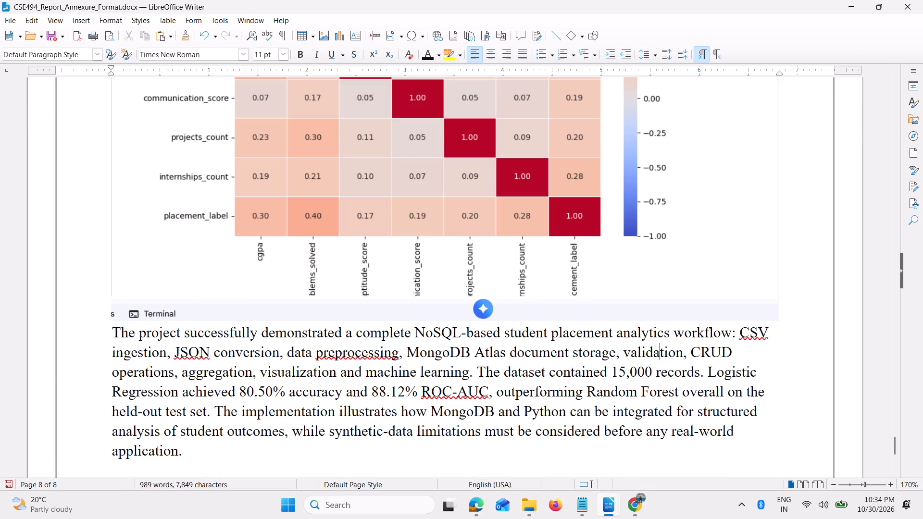
pyautogui.scroll(1, 581, 280)
pyautogui.scroll(-1, 581, 280)
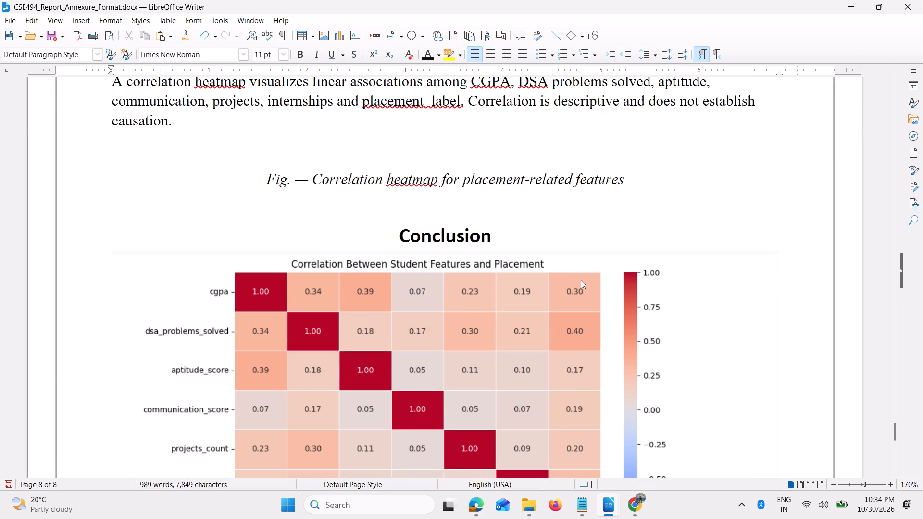
pyautogui.hotkey('ctrl', 'z')
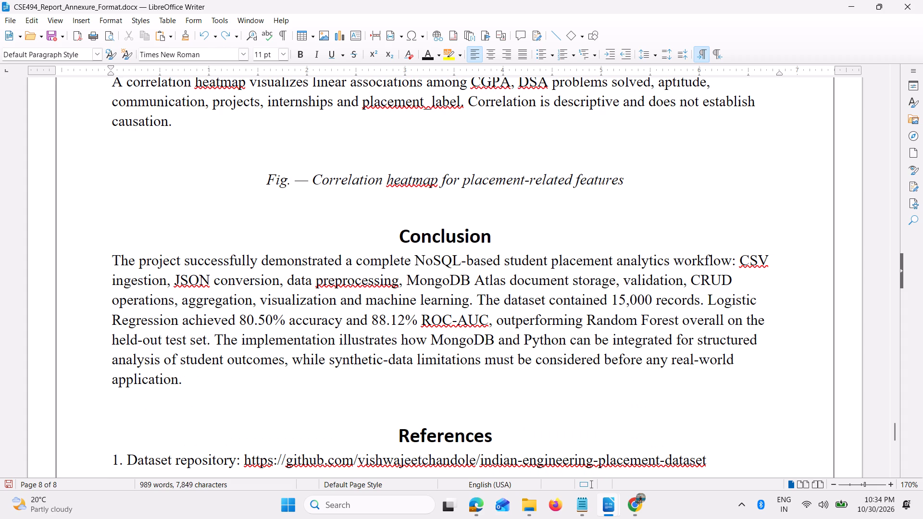
pyautogui.click(486, 138)
pyautogui.hotkey('ctrl', 'v')
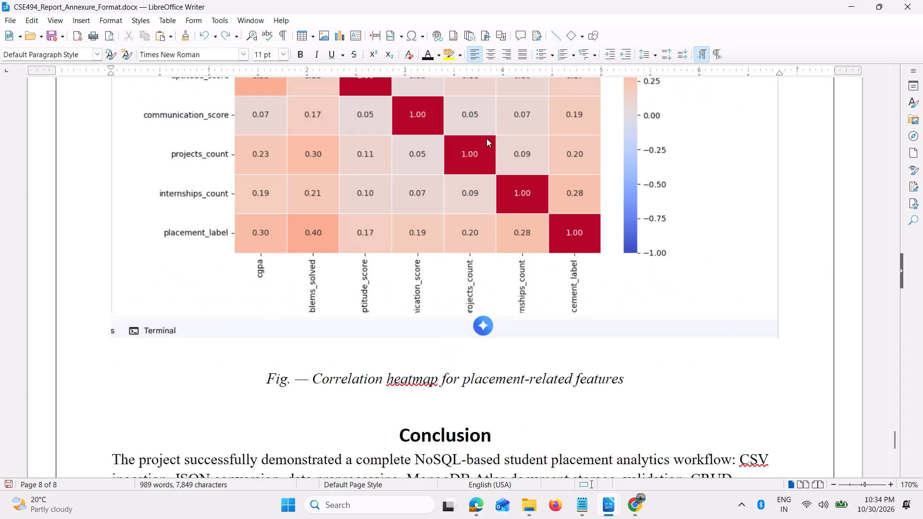
# Review the report's figures, Conclusion and References, and go back through the pages to the cover page.
pyautogui.scroll(2, 475, 205)
pyautogui.scroll(-1, 475, 205)
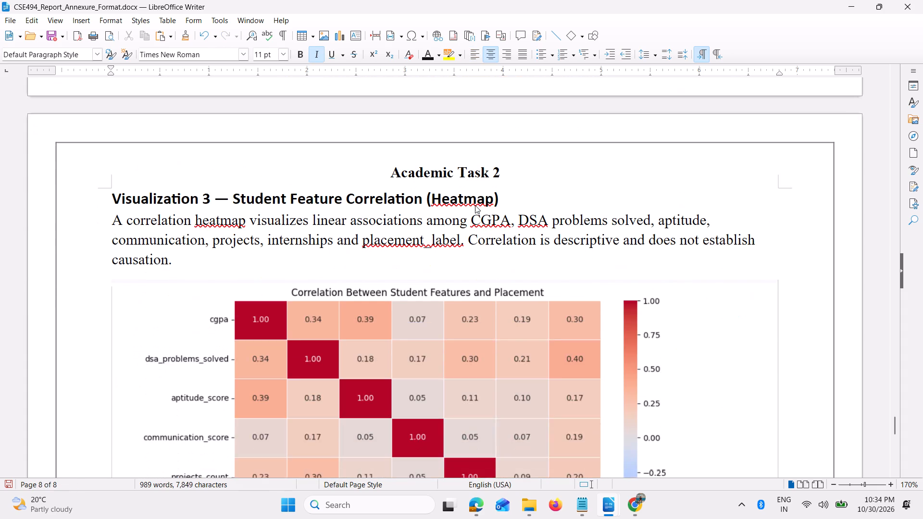
pyautogui.scroll(-2, 475, 205)
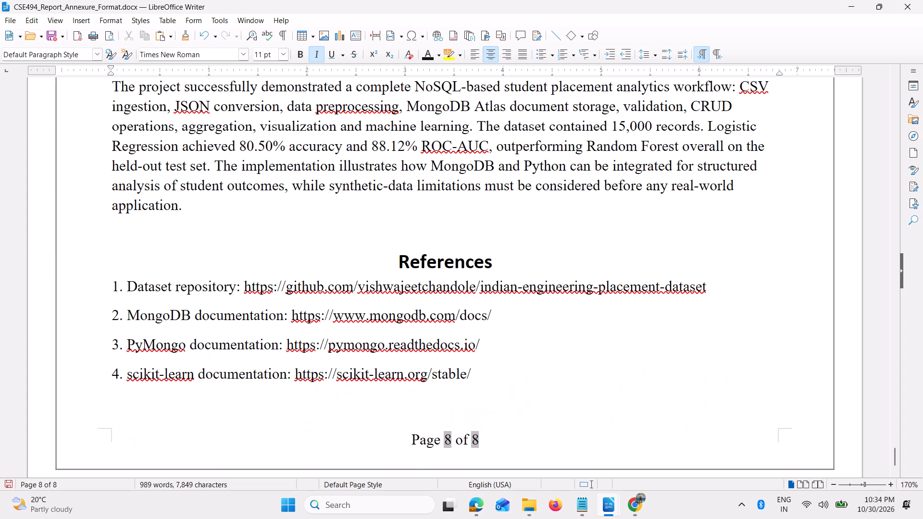
pyautogui.scroll(1, 499, 236)
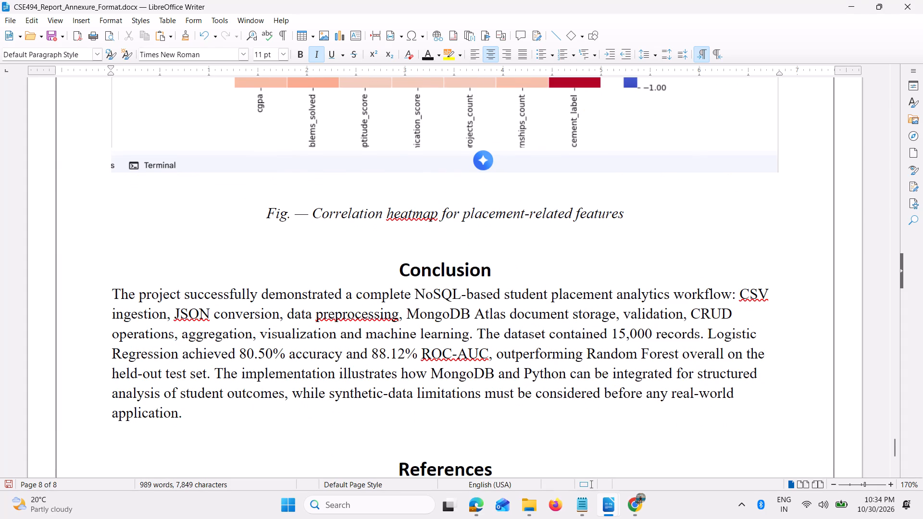
pyautogui.scroll(-3, 503, 320)
pyautogui.scroll(8, 503, 320)
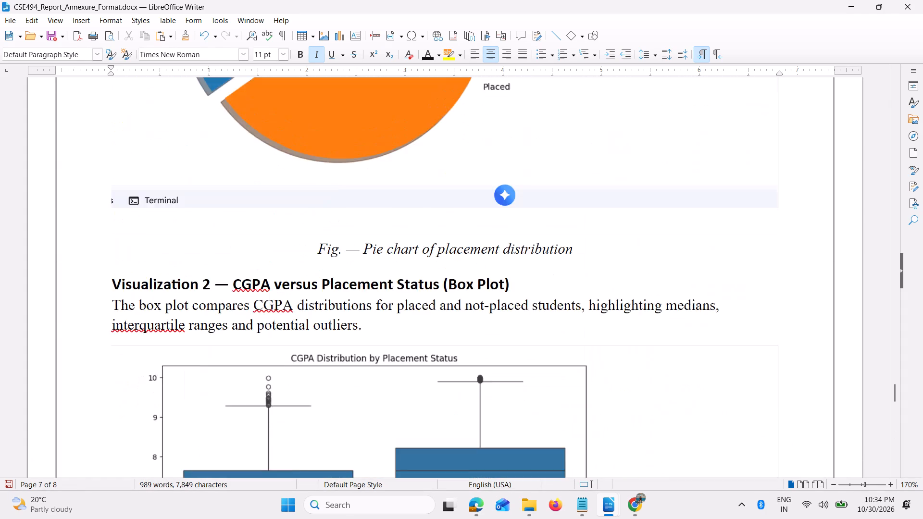
pyautogui.scroll(8, 503, 320)
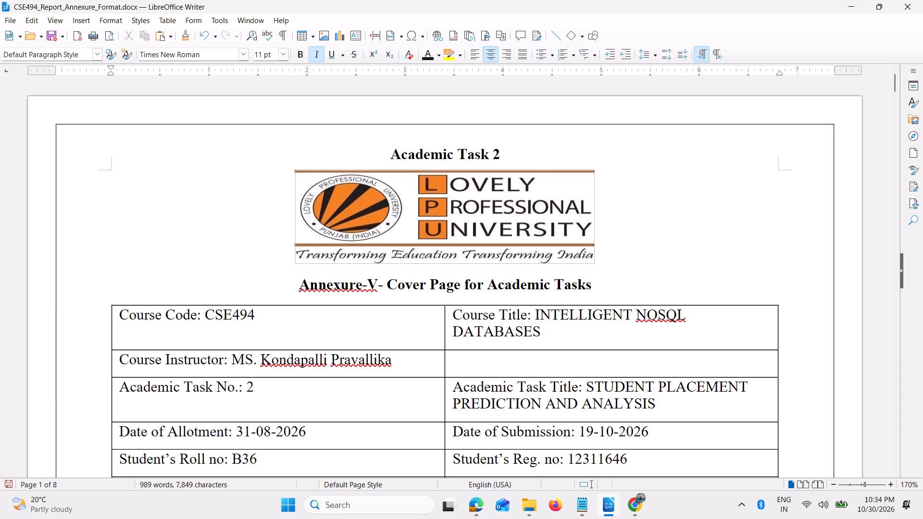
# Set the Date of Submission in the cover page table to 30-10-2026.
pyautogui.scroll(-1, 571, 353)
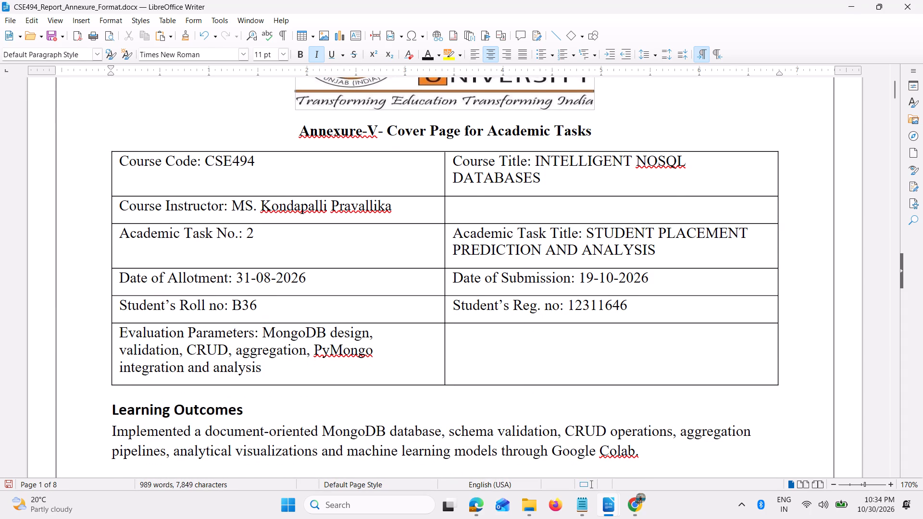
pyautogui.scroll(-1, 568, 341)
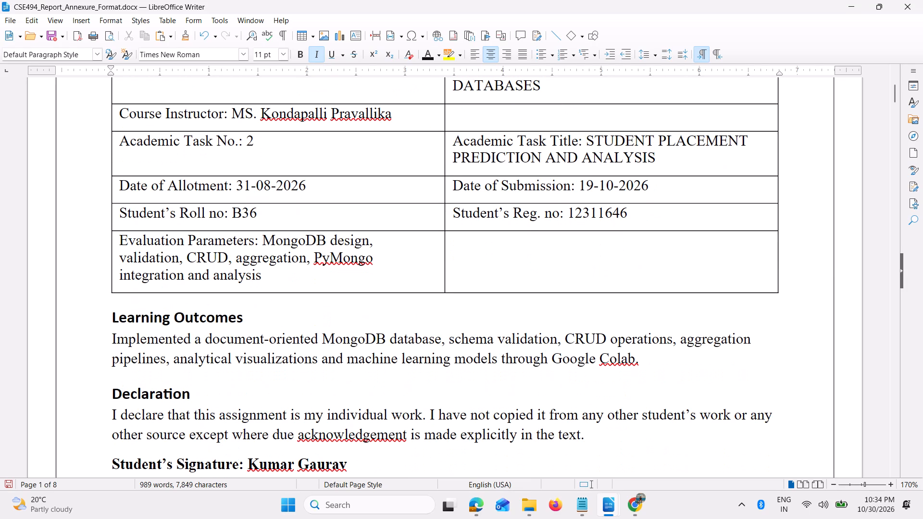
pyautogui.click(594, 185)
pyautogui.press('BackSpace')
pyautogui.press('BackSpace')
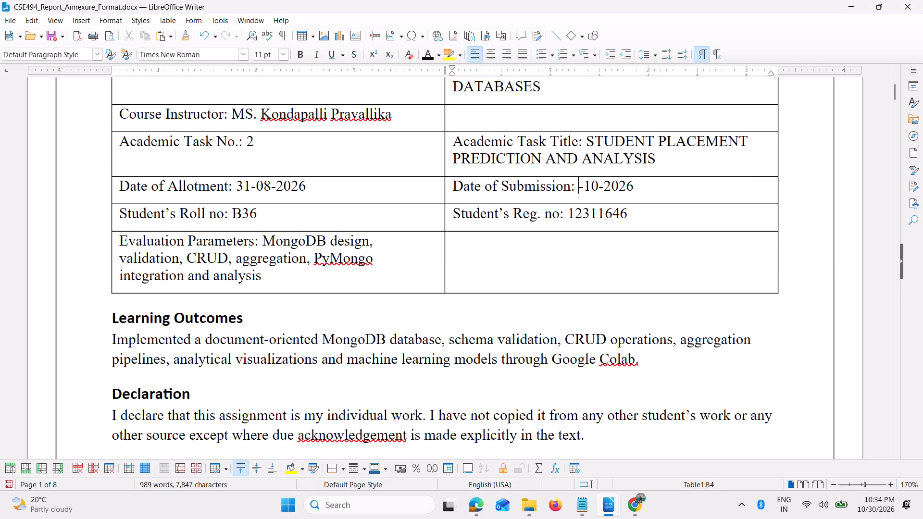
pyautogui.write('30')
# Switch to Chrome and check the CSE494 project's dates on the Student Download Assignment page.
pyautogui.click(643, 518)
pyautogui.click(651, 451)
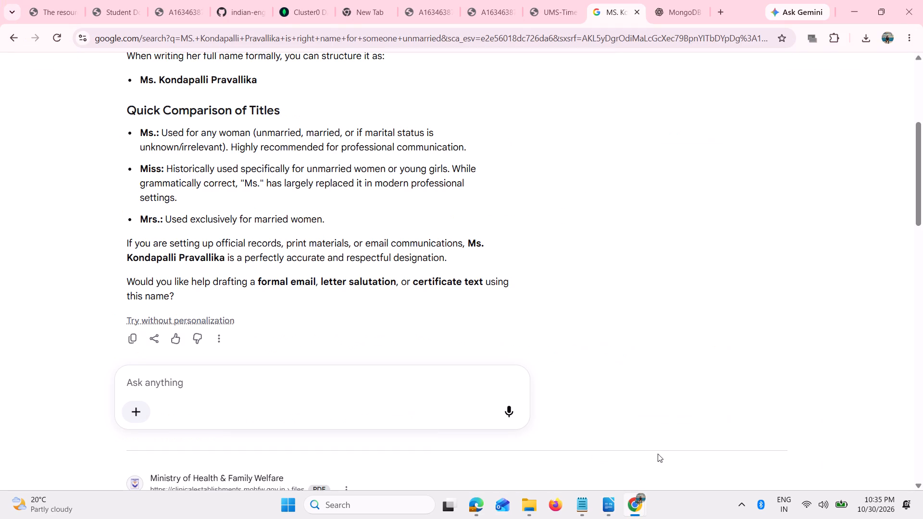
pyautogui.click(51, 0)
pyautogui.click(94, 0)
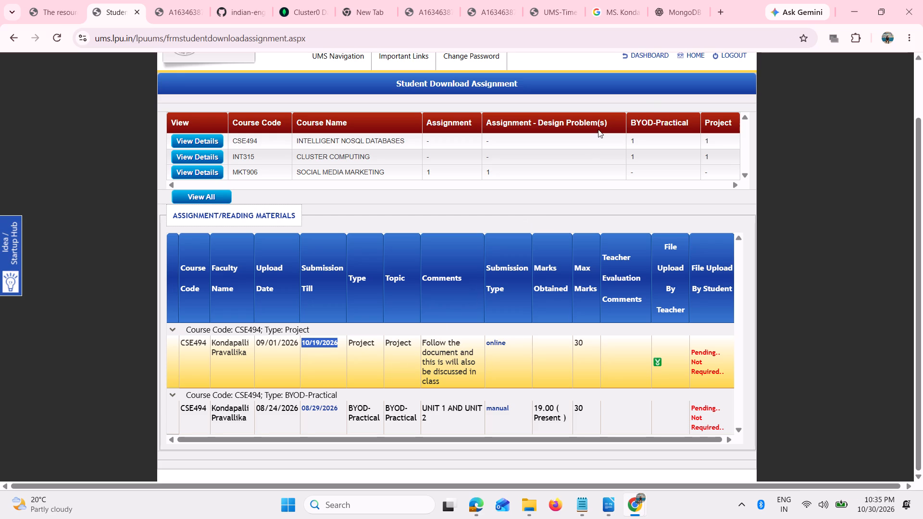
# Switch to the CSE494 report in Writer and set the Date of Allotment in the cover page table to 01-09-2026.
pyautogui.click(609, 504)
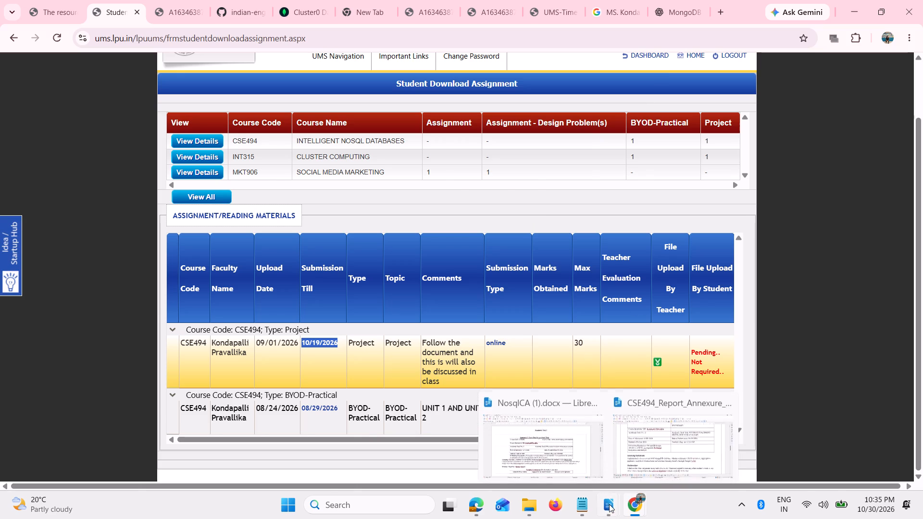
pyautogui.click(626, 451)
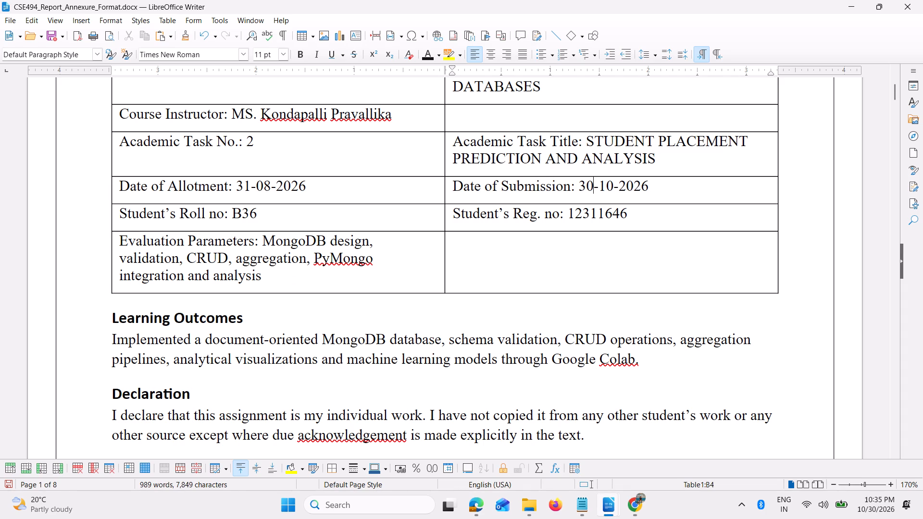
pyautogui.click(270, 184)
pyautogui.press('BackSpace')
pyautogui.press('0')
pyautogui.press('BackSpace')
pyautogui.press('9')
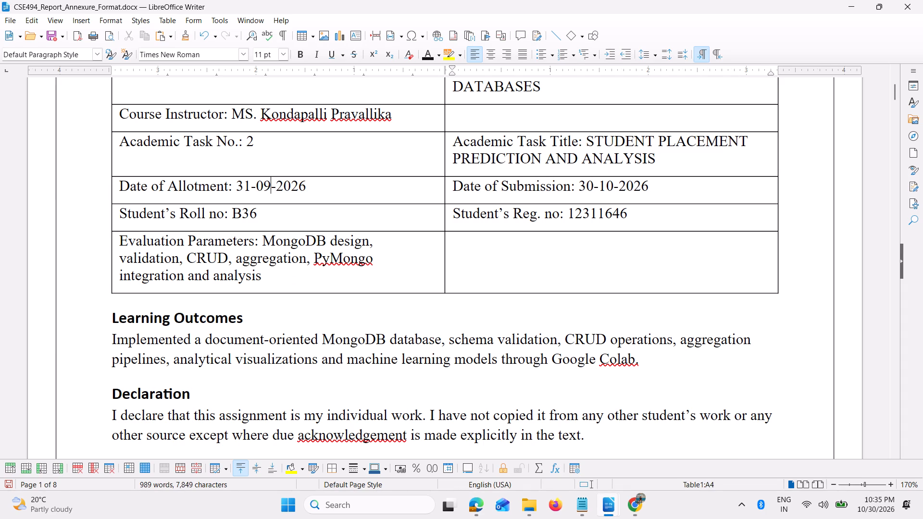
pyautogui.click(246, 185)
pyautogui.press('BackSpace')
pyautogui.press('0')
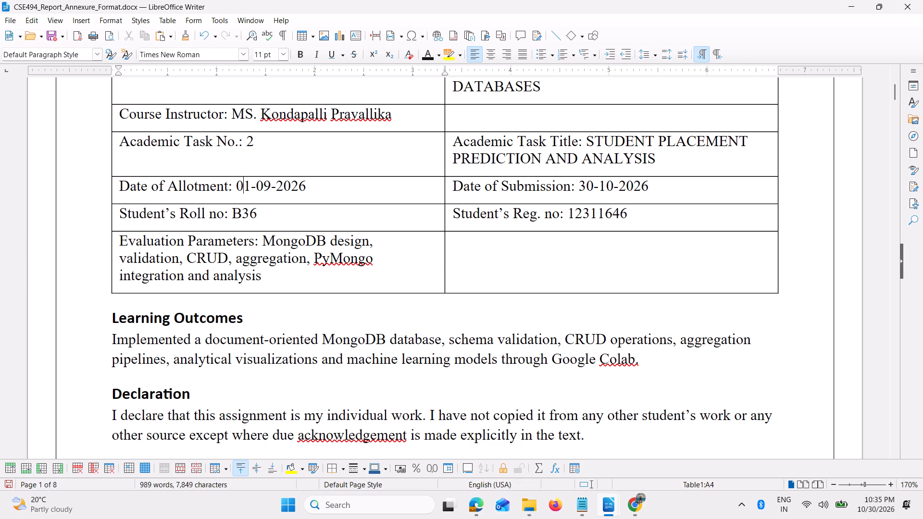
# Review the cover page, from the logo and course details table down to the declaration and evaluator's comments.
pyautogui.scroll(1, 430, 274)
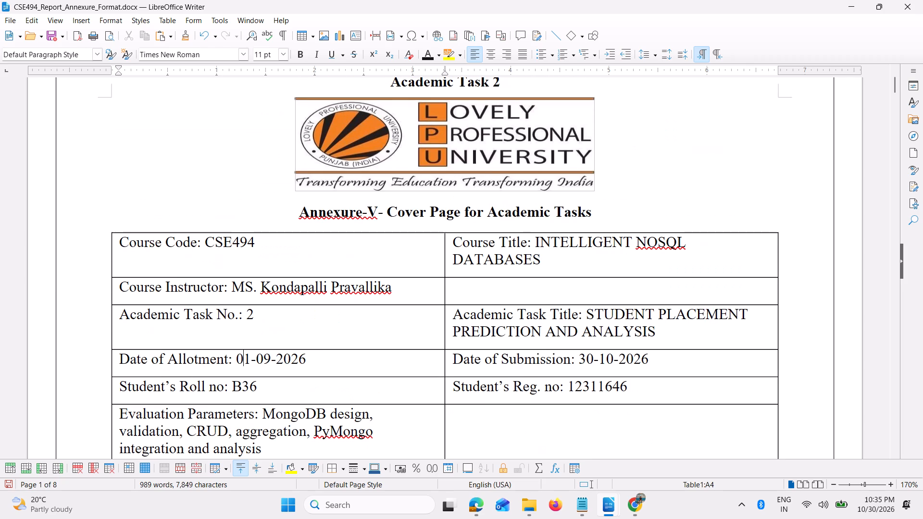
pyautogui.scroll(1, 430, 274)
pyautogui.scroll(-1, 430, 274)
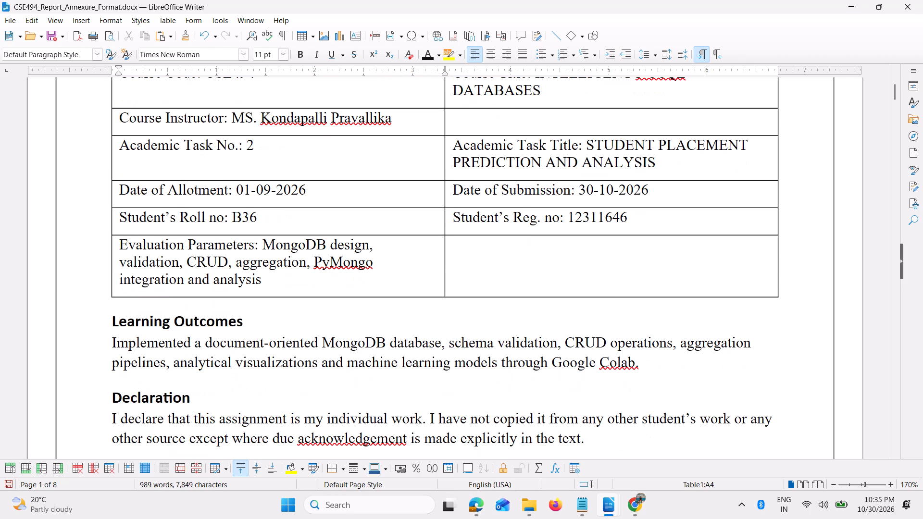
pyautogui.click(498, 255)
pyautogui.scroll(-1, 427, 290)
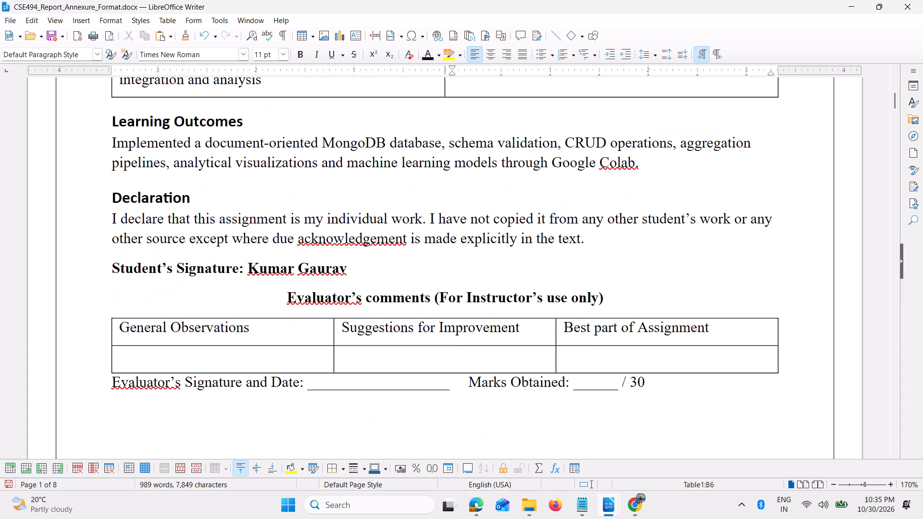
pyautogui.scroll(1, 427, 290)
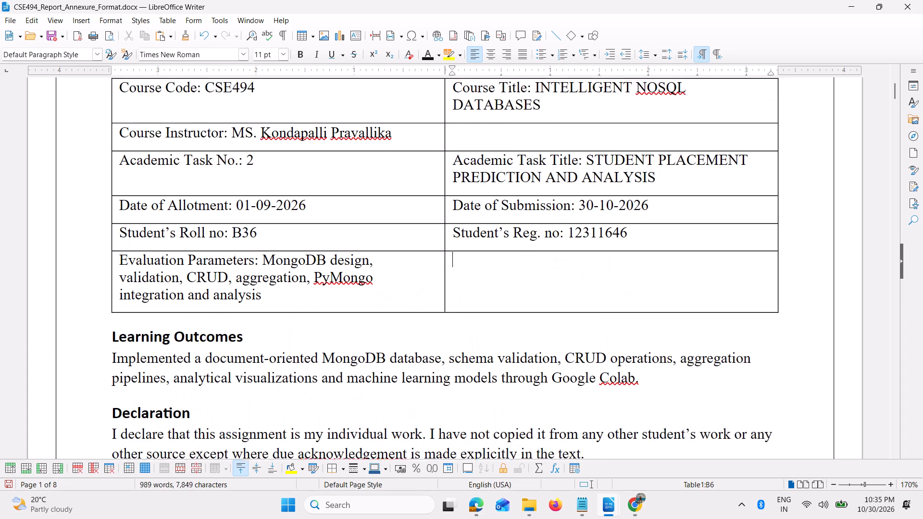
pyautogui.scroll(2, 427, 290)
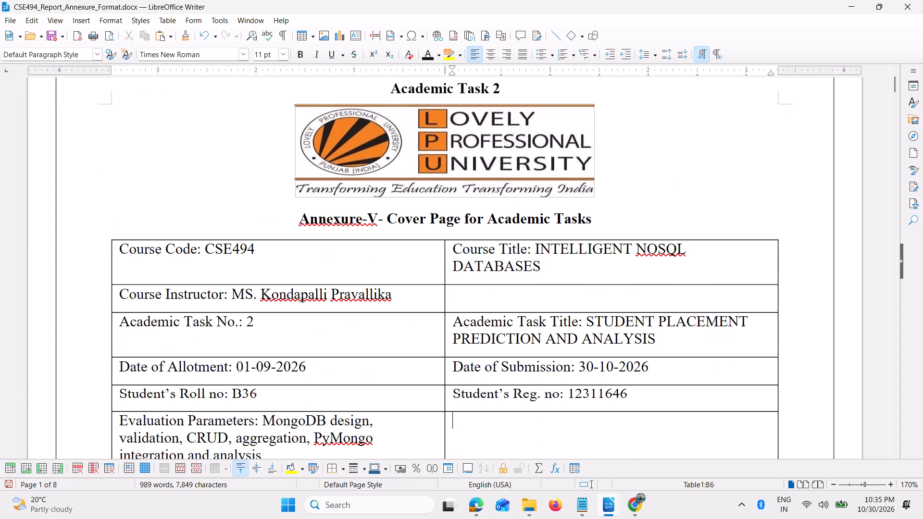
# Underline the GitHub dataset URL under Dataset Description and Source Link.
pyautogui.scroll(-6, 427, 290)
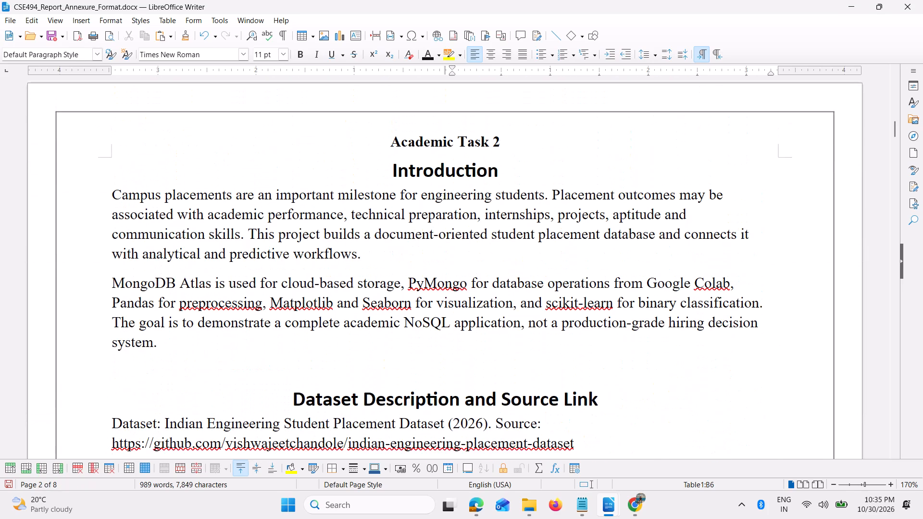
pyautogui.scroll(-1, 427, 290)
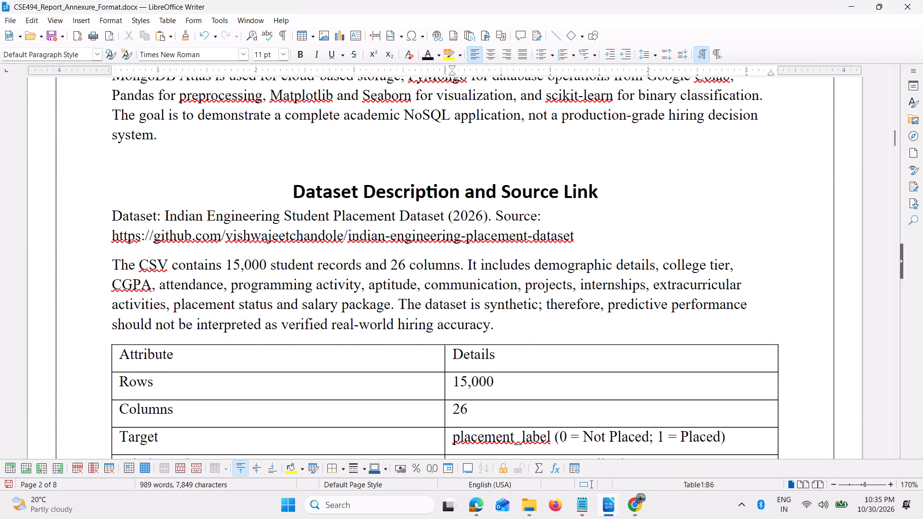
pyautogui.moveTo(111, 234); pyautogui.dragTo(583, 233)
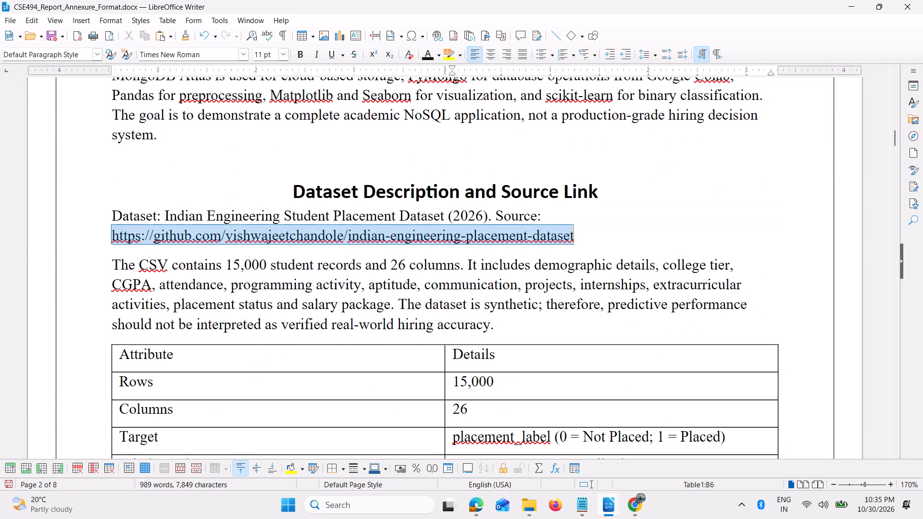
pyautogui.moveTo(583, 233); pyautogui.dragTo(595, 232)
pyautogui.click(331, 57)
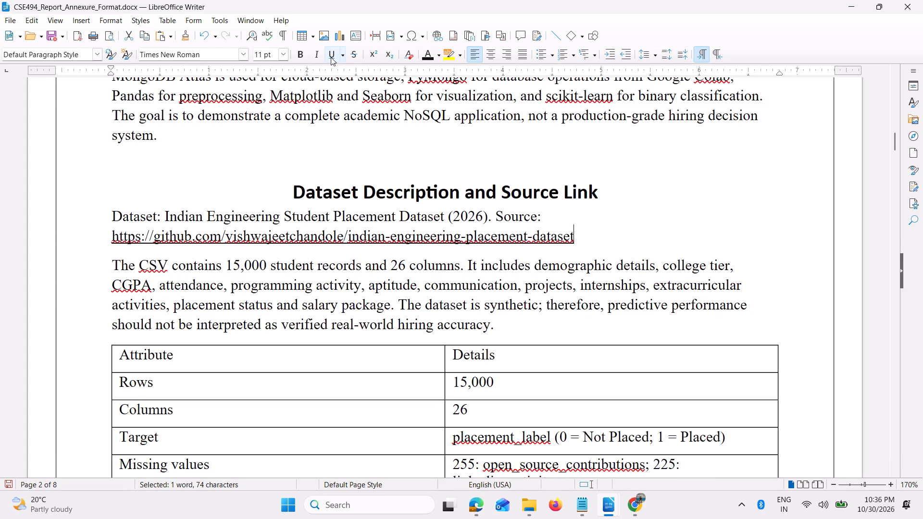
pyautogui.click(618, 202)
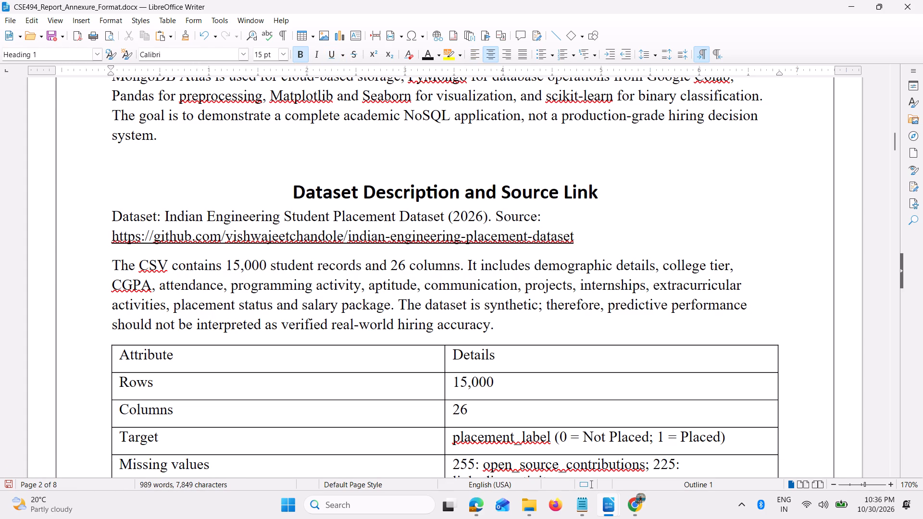
# Change the font color of the GitHub dataset URL to blue.
pyautogui.moveTo(107, 233); pyautogui.dragTo(582, 229)
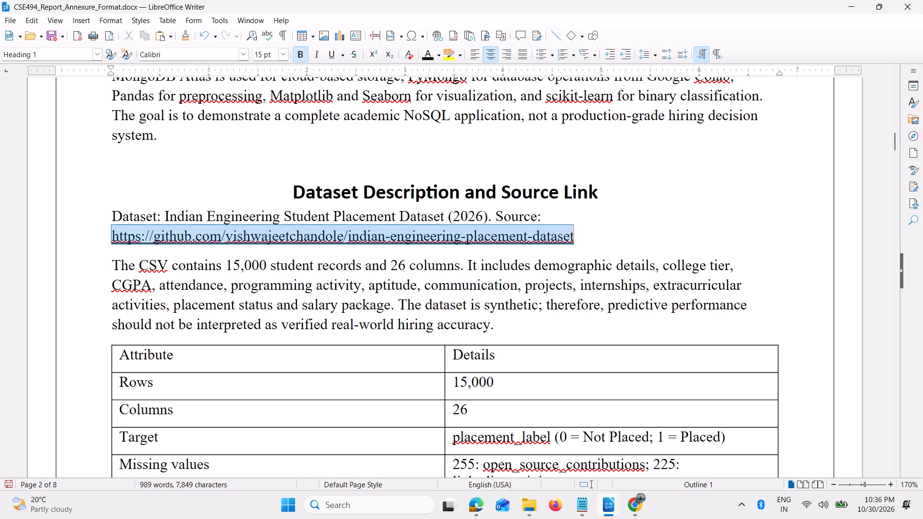
pyautogui.click(437, 54)
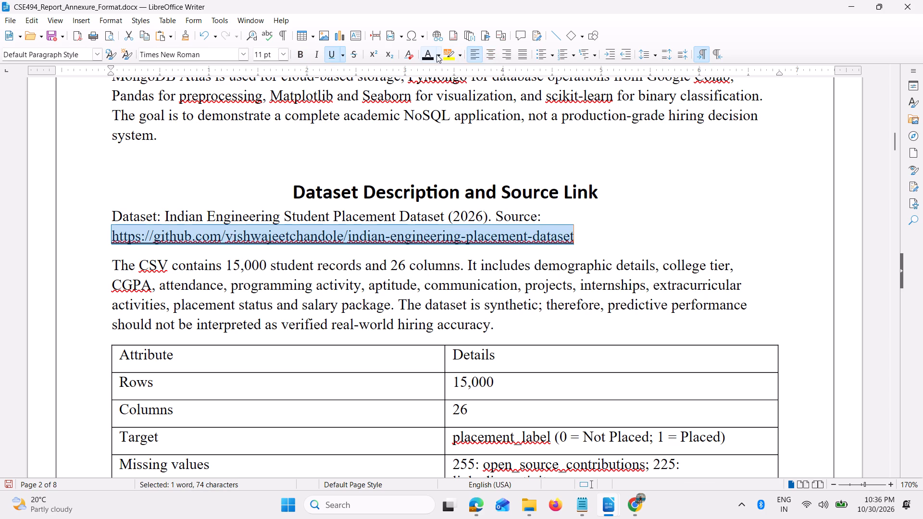
pyautogui.click(458, 245)
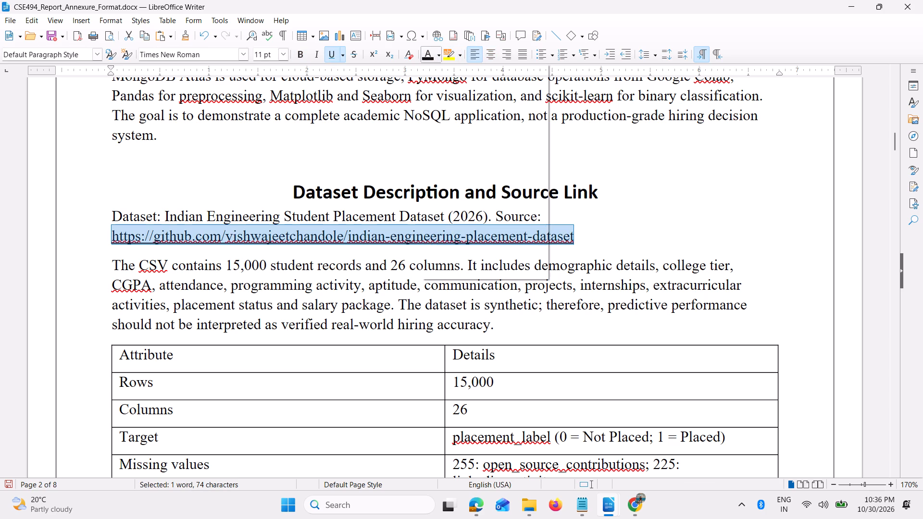
pyautogui.click(588, 199)
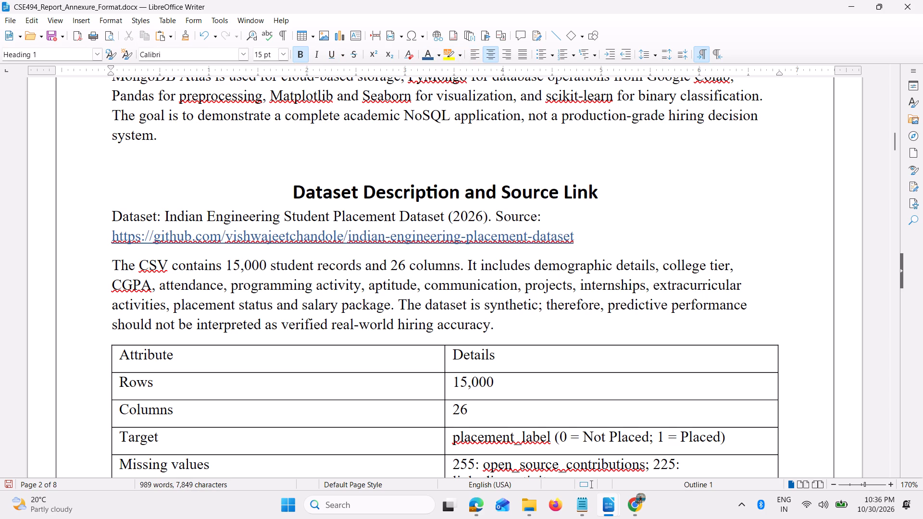
# Review the dataset attribute table, the Implementation text and the MongoDB Atlas collection capture with its caption.
pyautogui.scroll(-2, 626, 241)
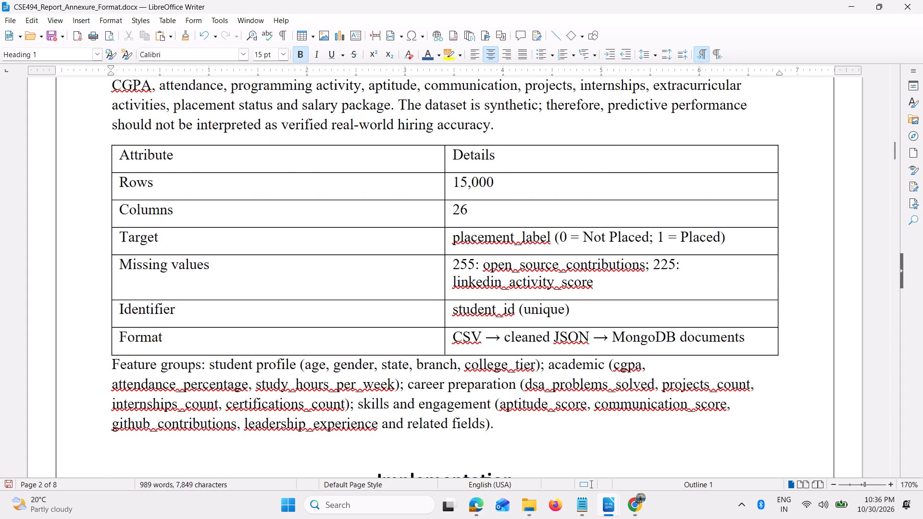
pyautogui.scroll(-2, 626, 241)
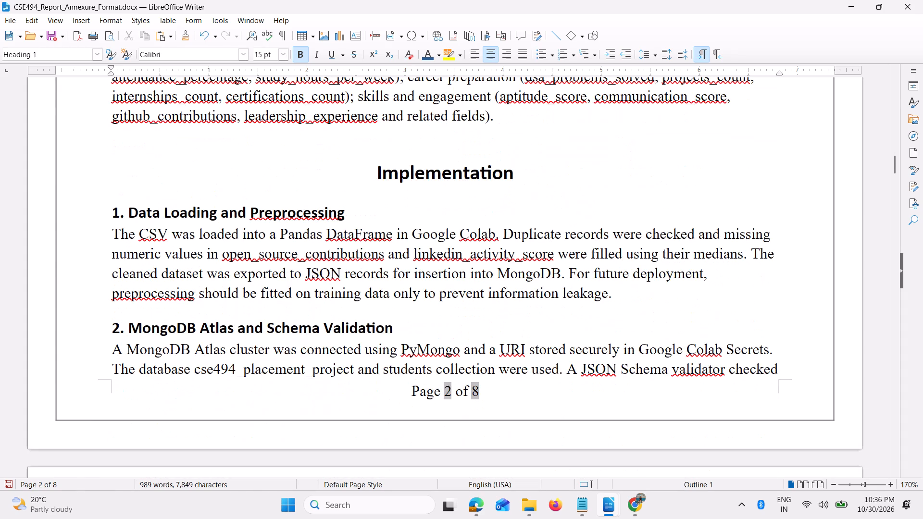
pyautogui.scroll(-1, 626, 241)
pyautogui.scroll(1, 626, 241)
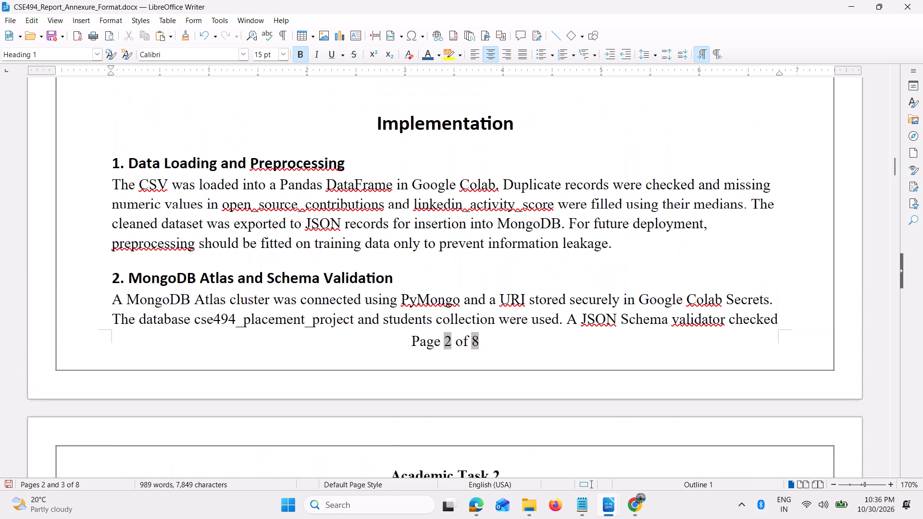
pyautogui.scroll(-2, 626, 241)
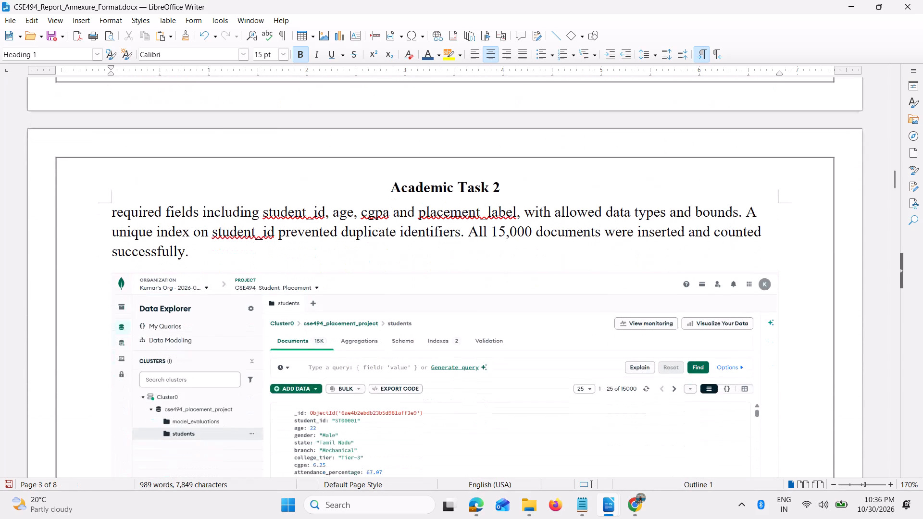
pyautogui.scroll(-1, 626, 241)
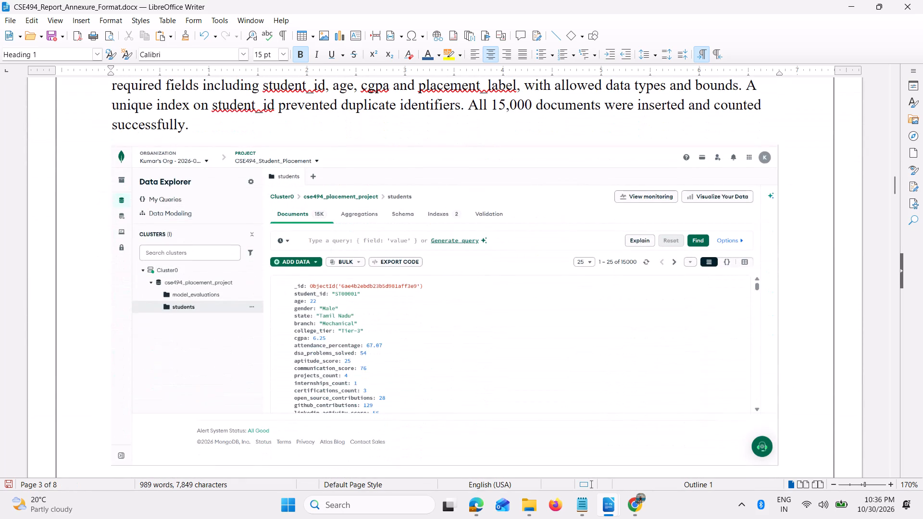
pyautogui.scroll(-1, 626, 241)
pyautogui.scroll(1, 626, 241)
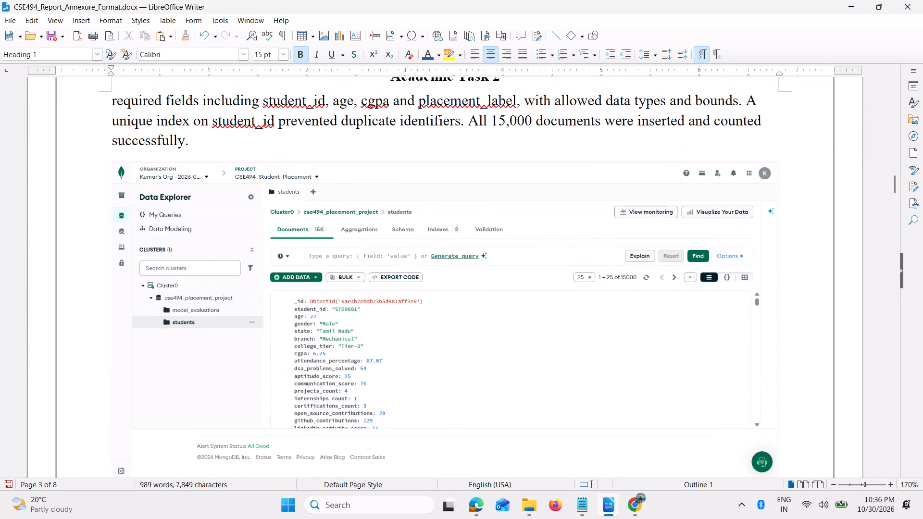
pyautogui.scroll(-1, 626, 241)
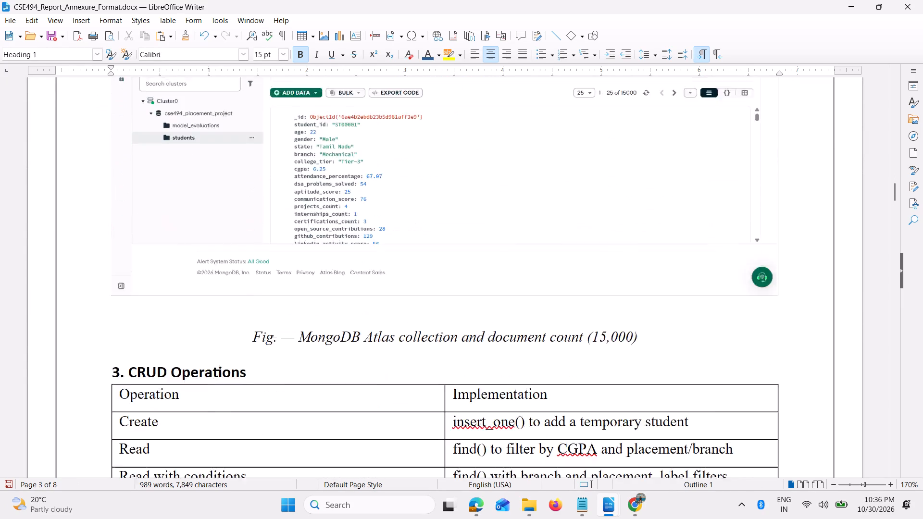
# Review the CRUD Operations table, the PyMongo CRUD execution capture and the start of the Aggregation Pipelines section.
pyautogui.scroll(-2, 626, 241)
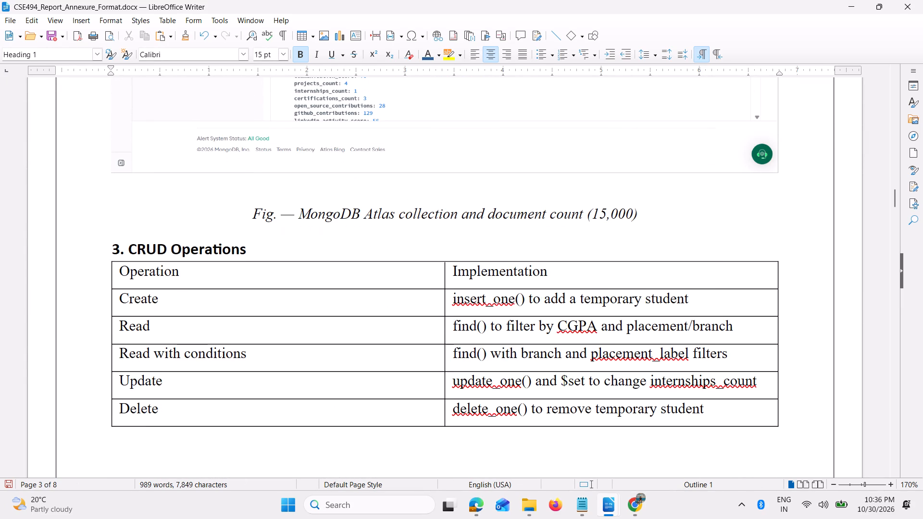
pyautogui.scroll(-1, 626, 241)
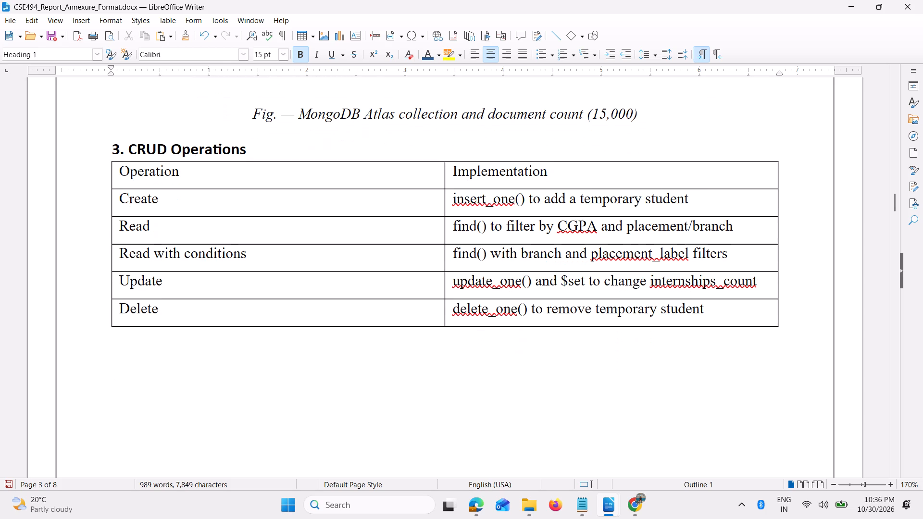
pyautogui.scroll(-2, 626, 241)
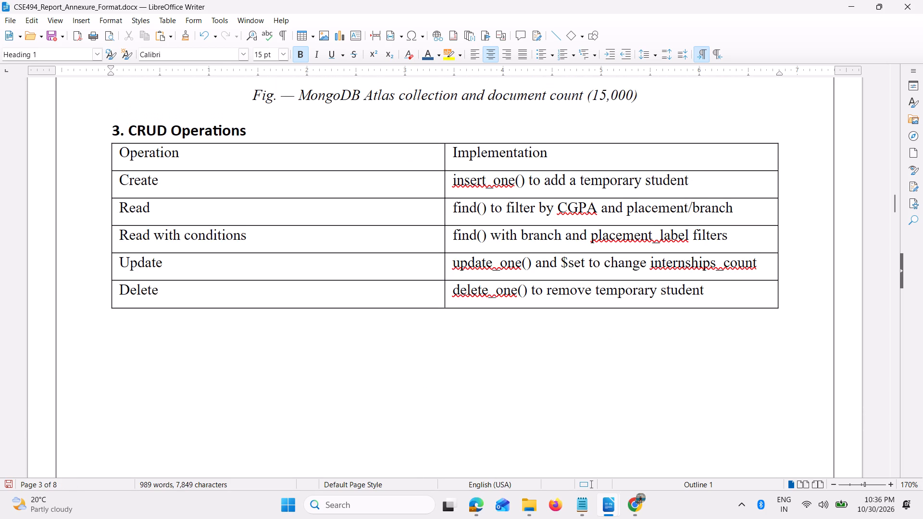
pyautogui.scroll(-3, 626, 241)
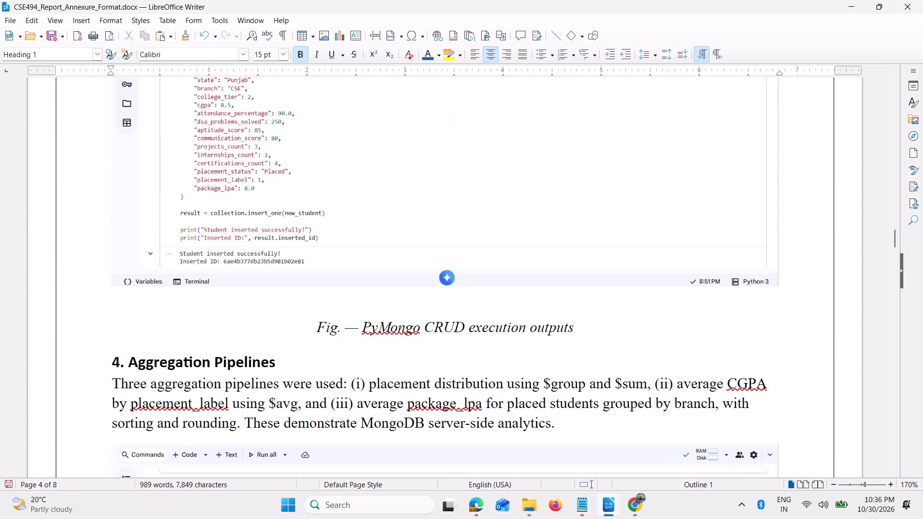
pyautogui.scroll(1, 626, 241)
pyautogui.scroll(-1, 632, 251)
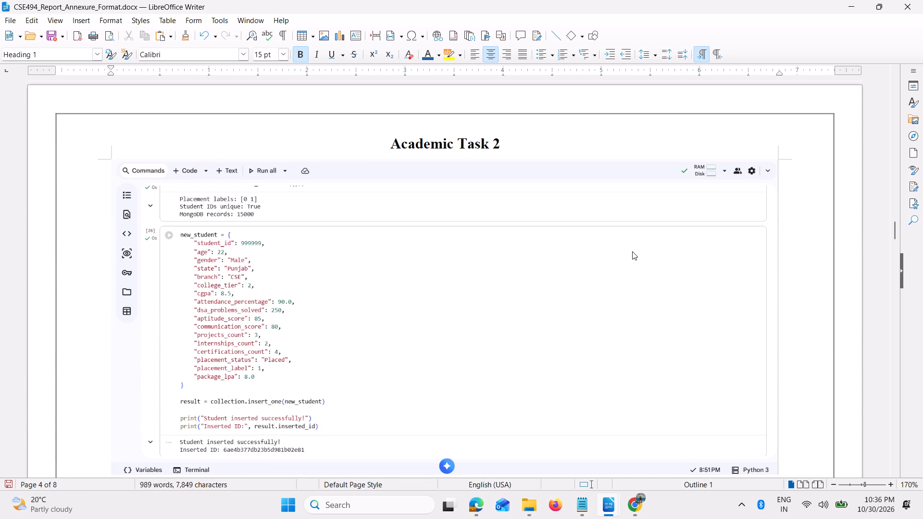
pyautogui.scroll(-1, 632, 251)
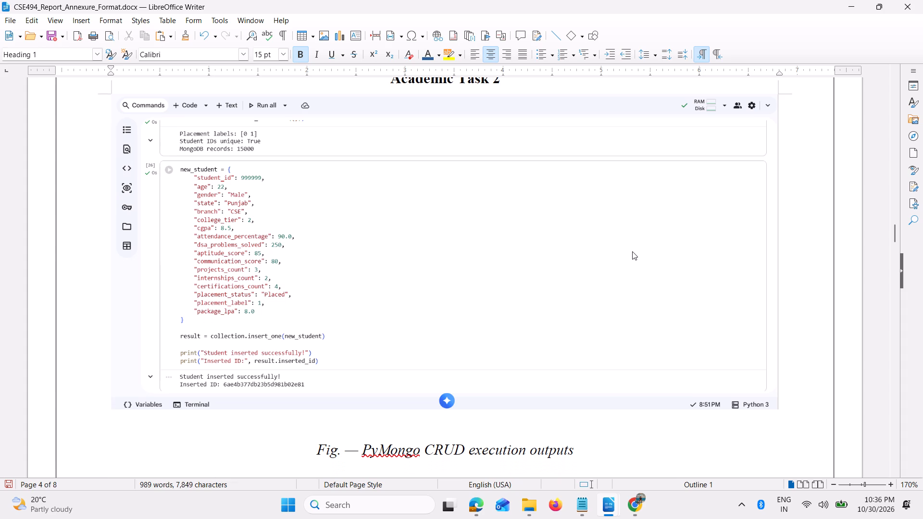
pyautogui.scroll(-1, 632, 251)
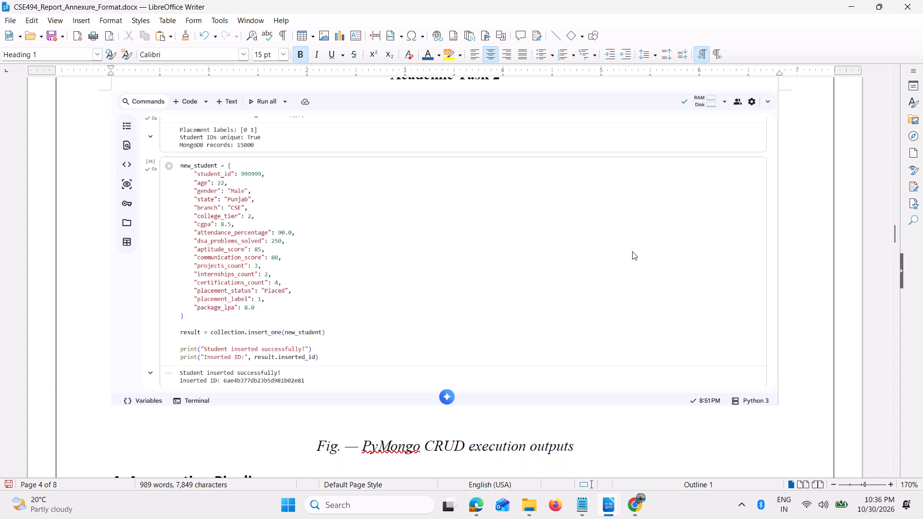
pyautogui.scroll(-2, 632, 251)
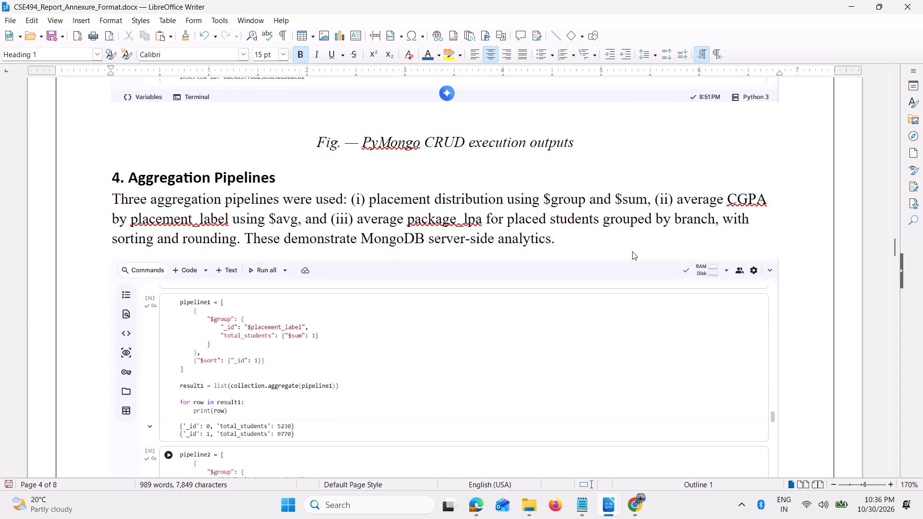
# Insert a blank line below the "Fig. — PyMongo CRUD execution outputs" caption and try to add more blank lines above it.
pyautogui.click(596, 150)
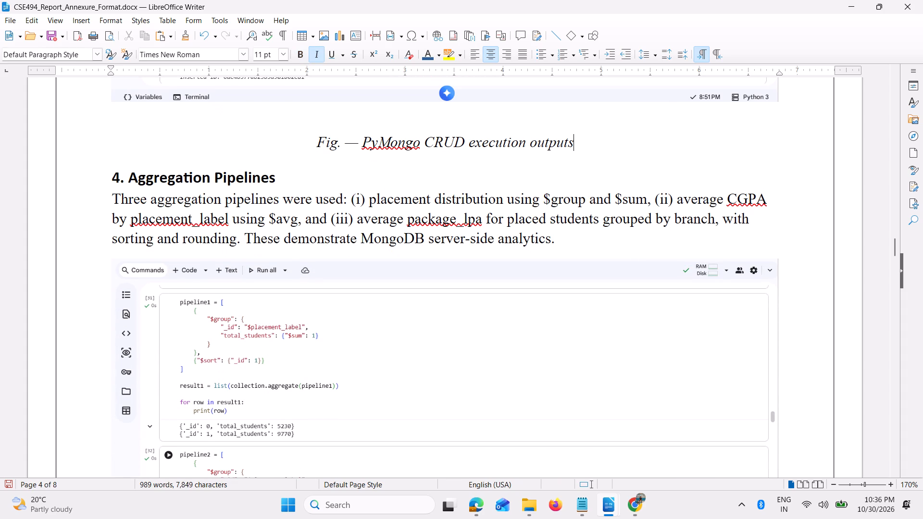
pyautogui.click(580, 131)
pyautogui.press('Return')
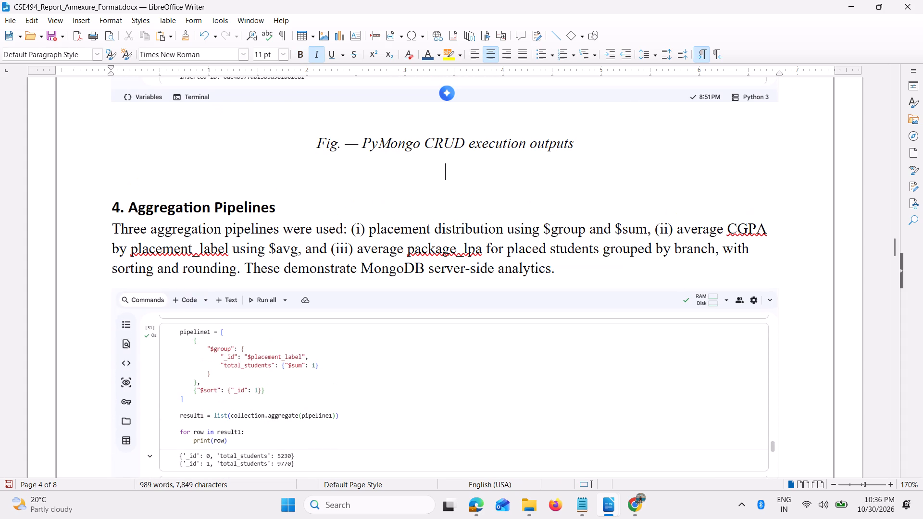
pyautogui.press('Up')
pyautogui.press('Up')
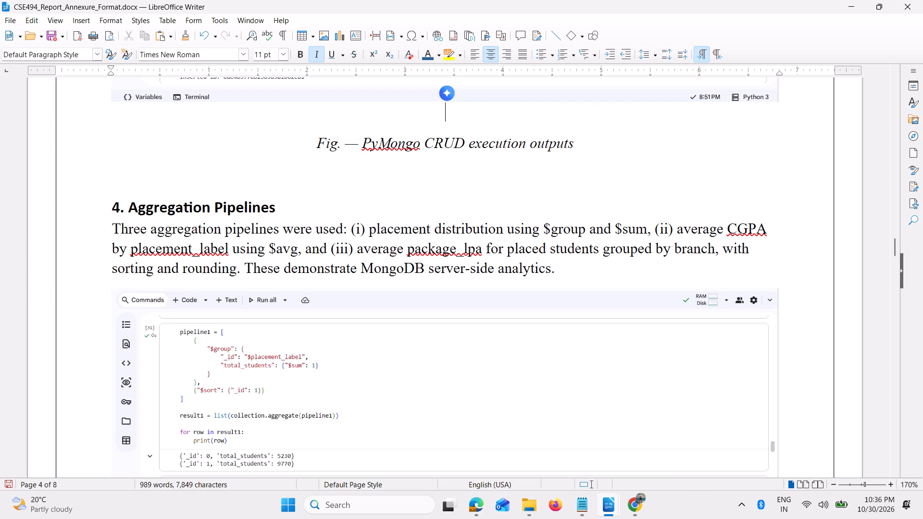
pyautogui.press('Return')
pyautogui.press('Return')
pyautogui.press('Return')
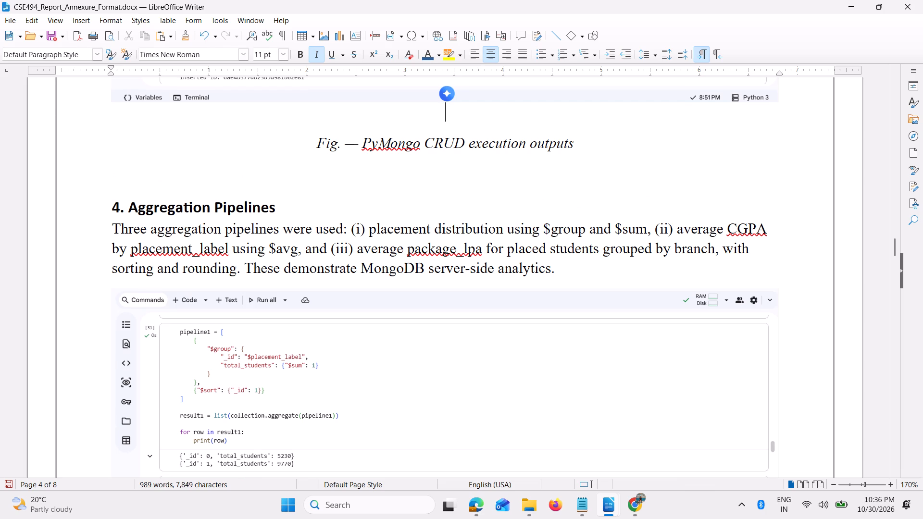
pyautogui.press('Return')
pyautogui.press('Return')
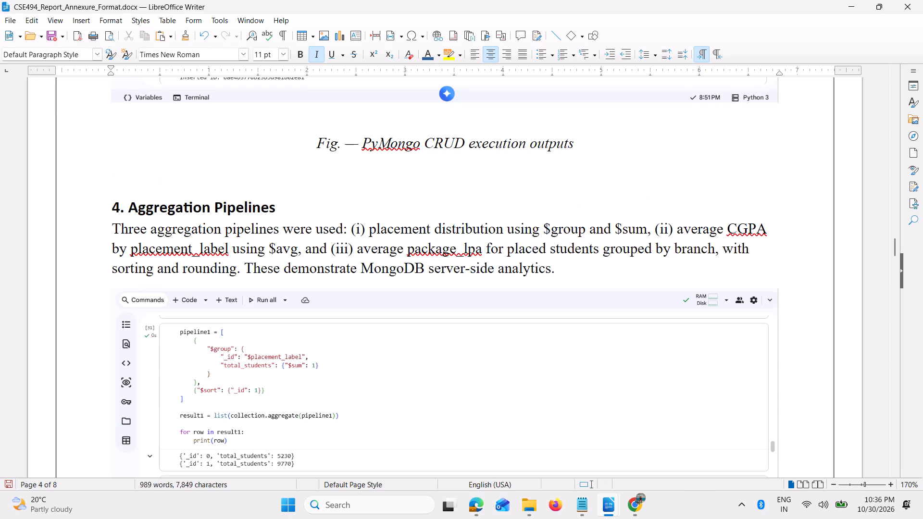
# Insert five blank lines between the CRUD execution capture and the "Fig. — PyMongo CRUD execution outputs" caption.
pyautogui.click(319, 141)
pyautogui.press('Return')
pyautogui.press('Return')
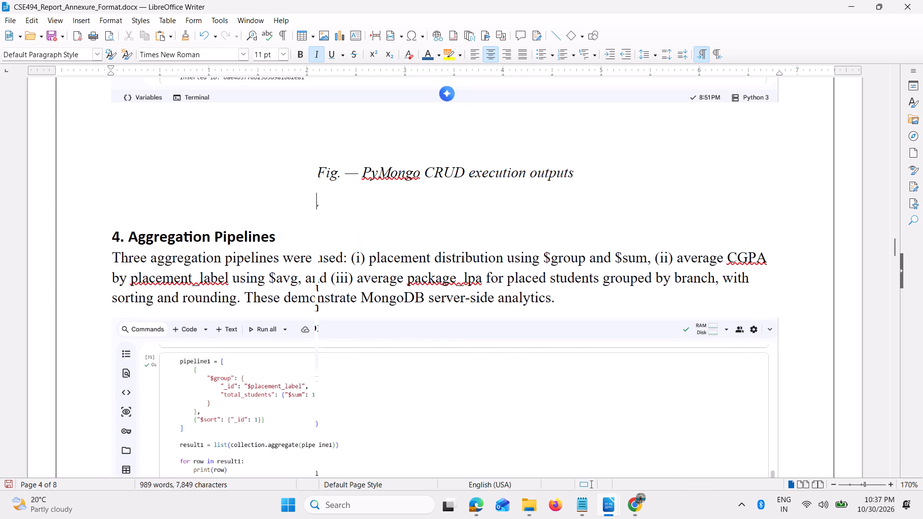
pyautogui.press('Return')
pyautogui.press('Return')
pyautogui.press('Return')
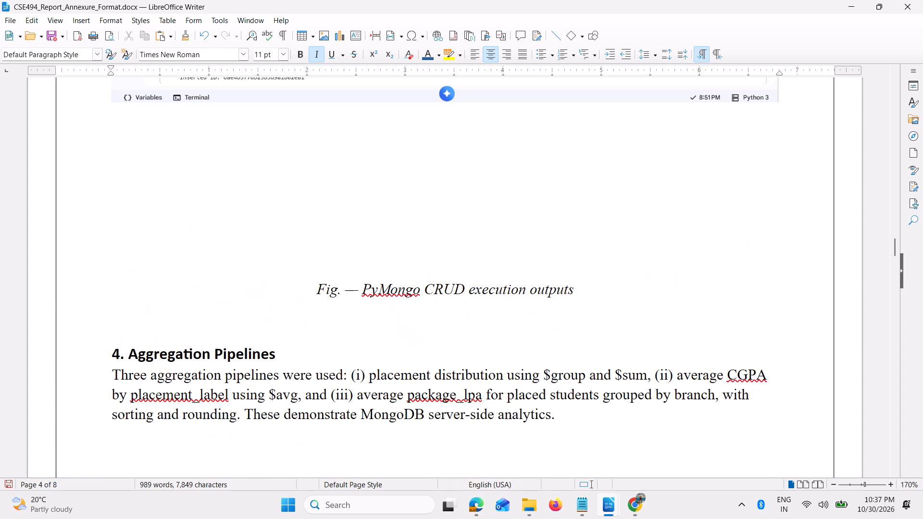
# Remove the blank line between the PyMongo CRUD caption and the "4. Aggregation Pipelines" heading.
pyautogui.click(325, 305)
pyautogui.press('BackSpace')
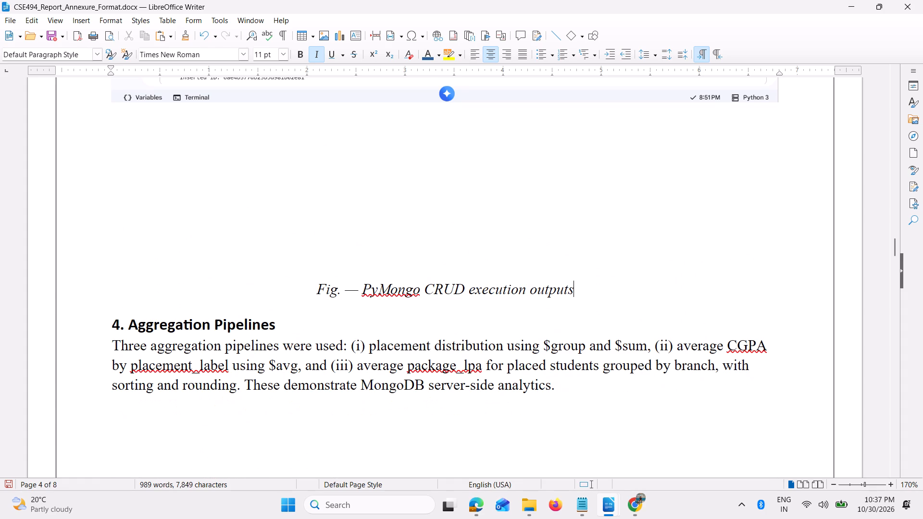
# Insert seven more blank lines above the PyMongo CRUD caption and place the text cursor in the gap below the capture.
pyautogui.click(304, 288)
pyautogui.press('Return')
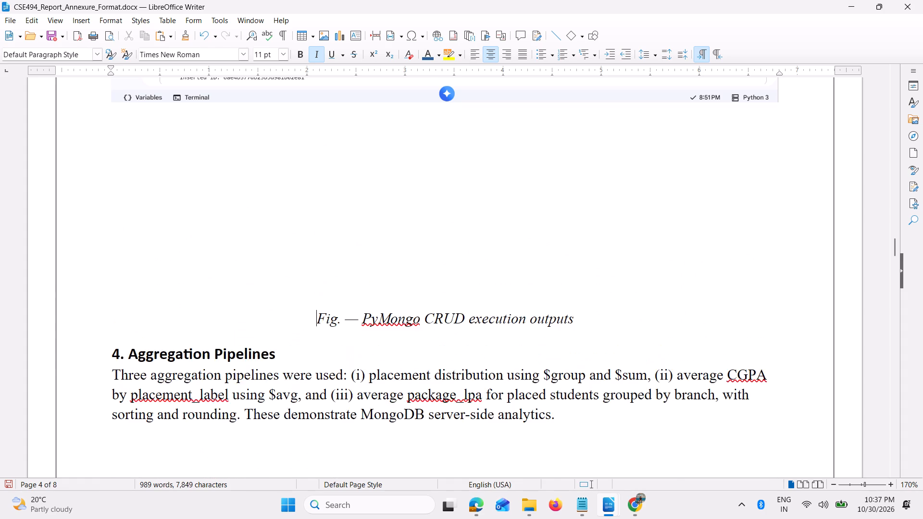
pyautogui.press('Return')
pyautogui.press('Return')
pyautogui.press('Return')
pyautogui.press('Return')
pyautogui.press('Return')
pyautogui.press('Return')
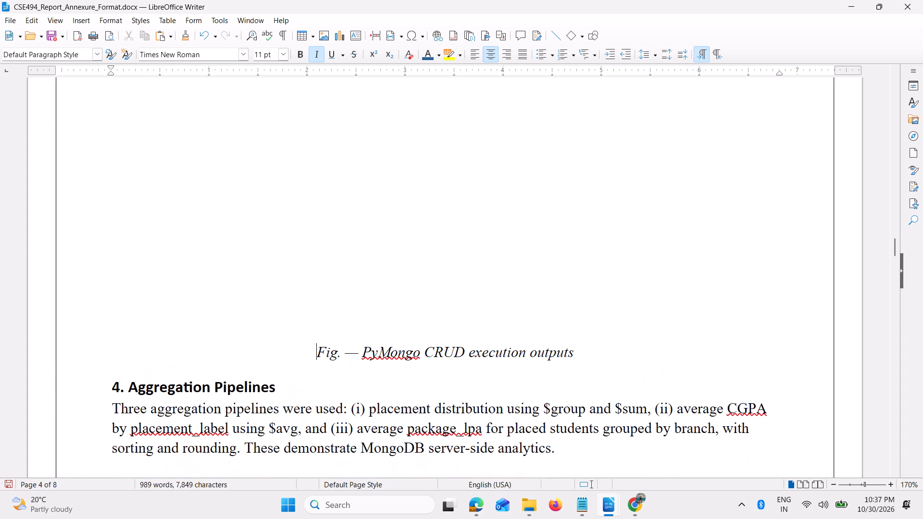
pyautogui.scroll(2, 352, 212)
pyautogui.scroll(-1, 352, 212)
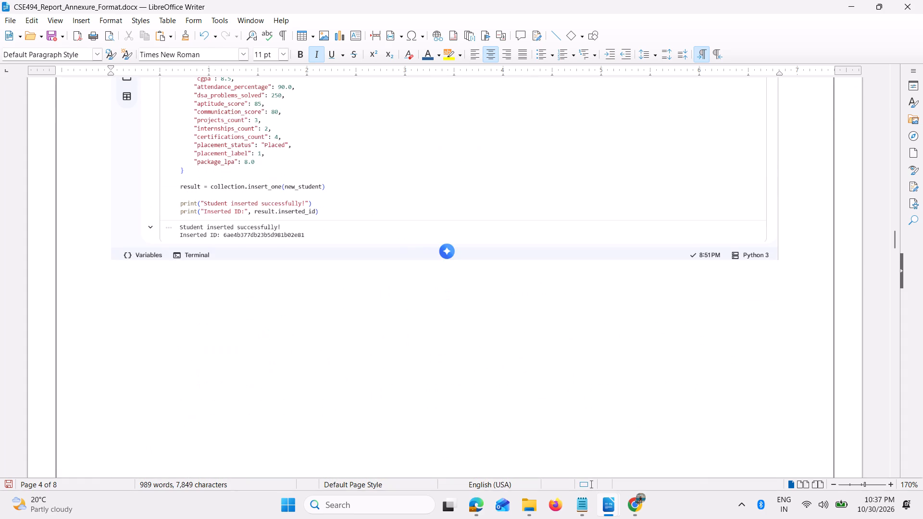
pyautogui.click(394, 300)
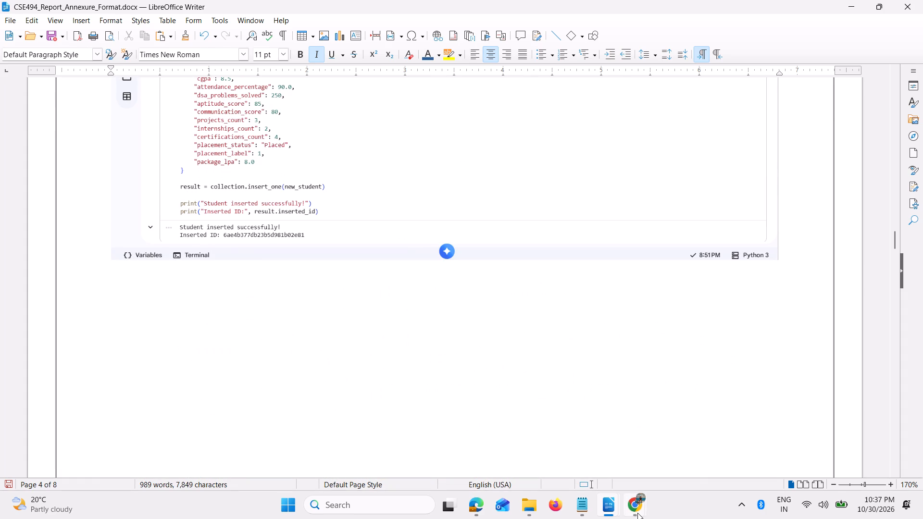
# Switch to the Untitled9.ipynb Colab notebook and capture a screenshot of the update_one and delete_one cells with their outputs.
pyautogui.click(637, 513)
pyautogui.click(718, 452)
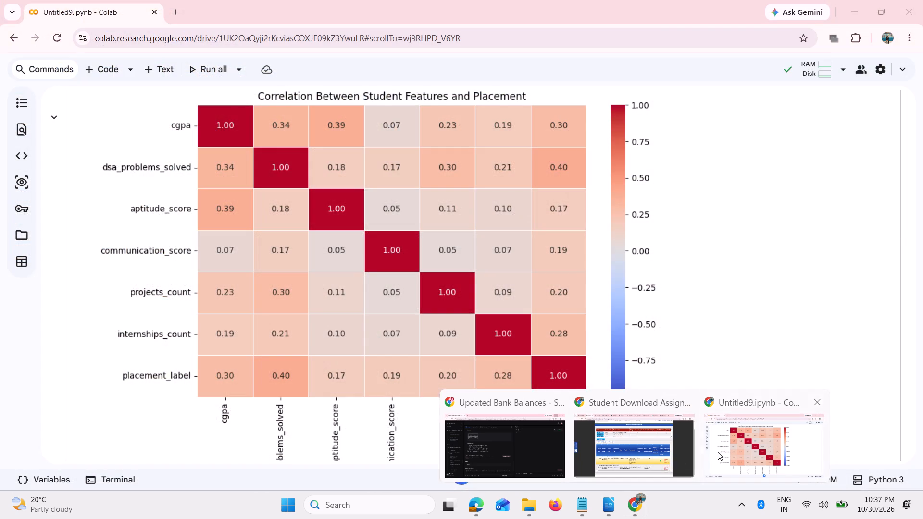
pyautogui.scroll(7, 557, 239)
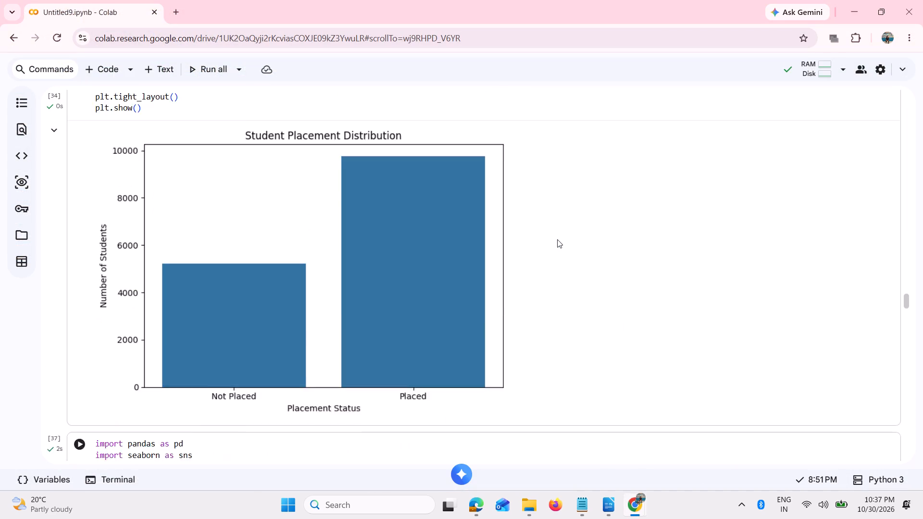
pyautogui.scroll(9, 557, 239)
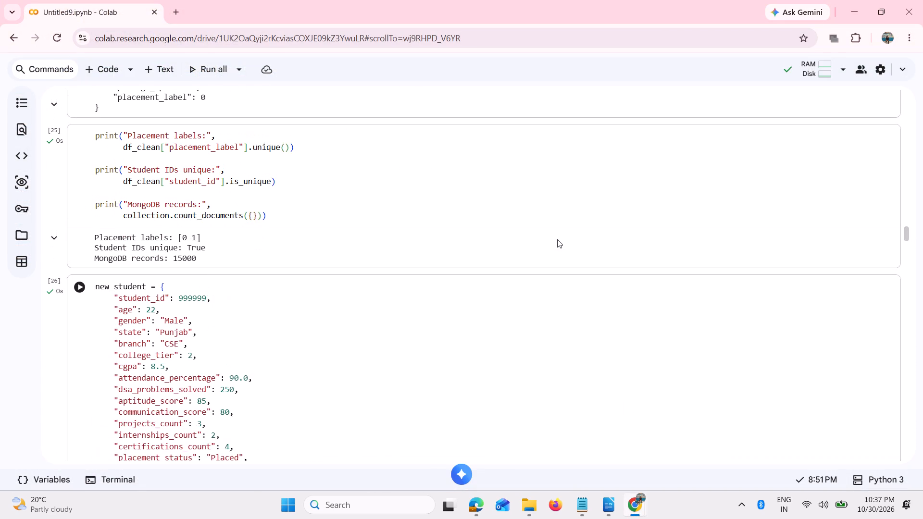
pyautogui.scroll(7, 557, 239)
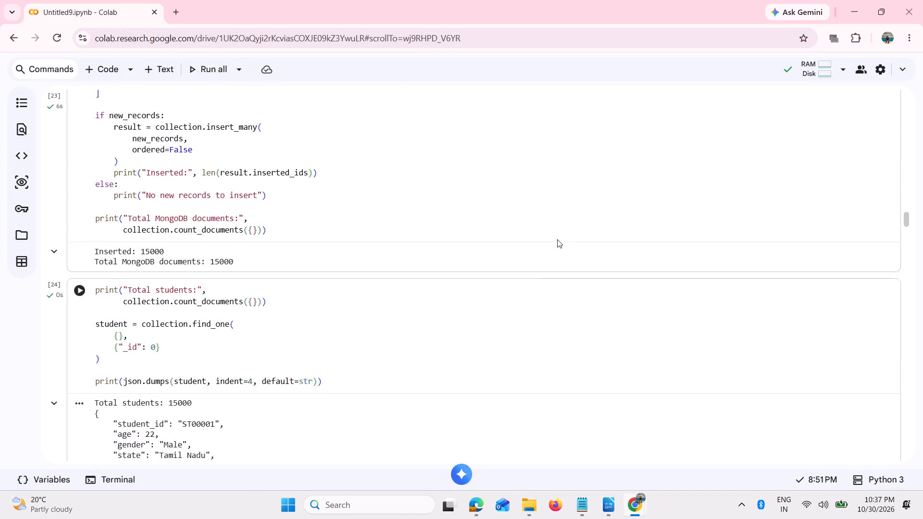
pyautogui.scroll(5, 557, 239)
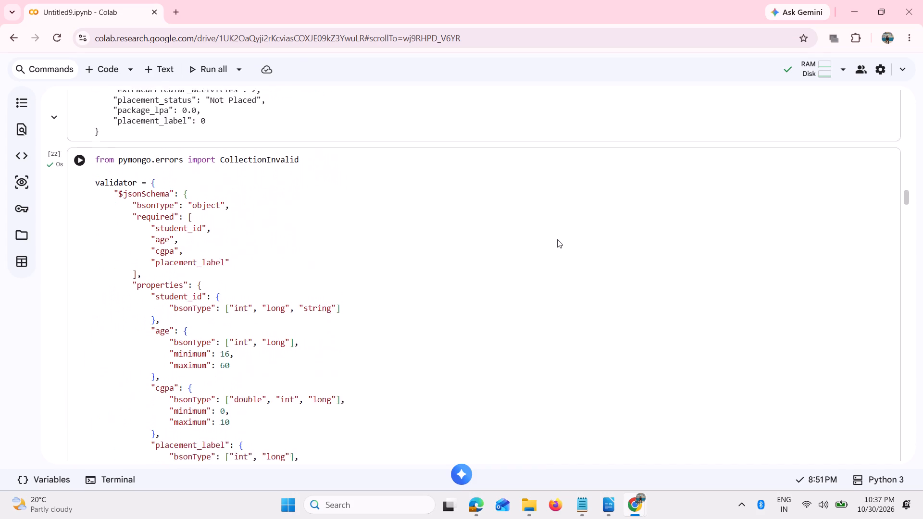
pyautogui.scroll(1, 557, 239)
pyautogui.scroll(-6, 557, 239)
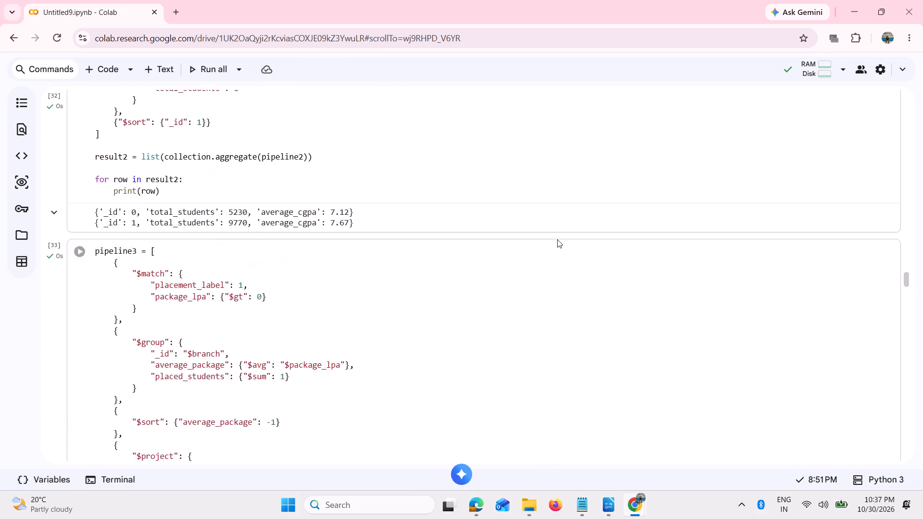
pyautogui.scroll(3, 557, 239)
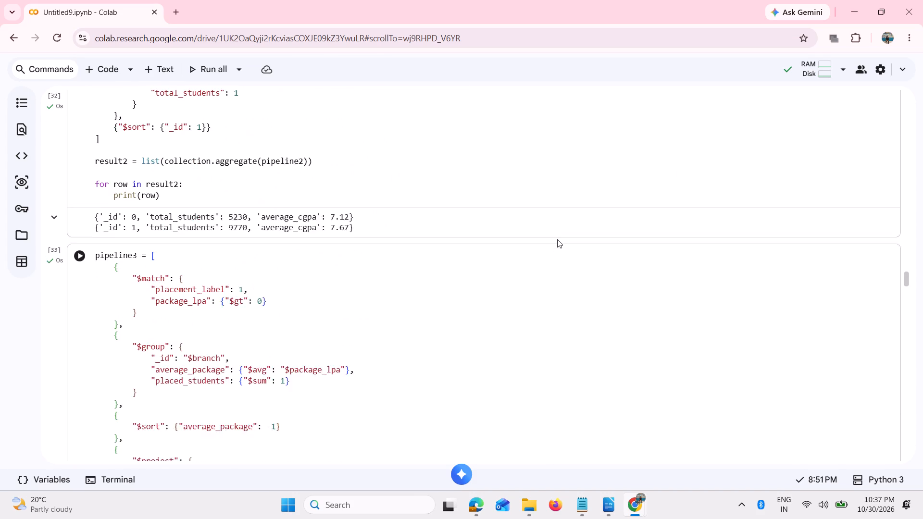
pyautogui.scroll(5, 557, 239)
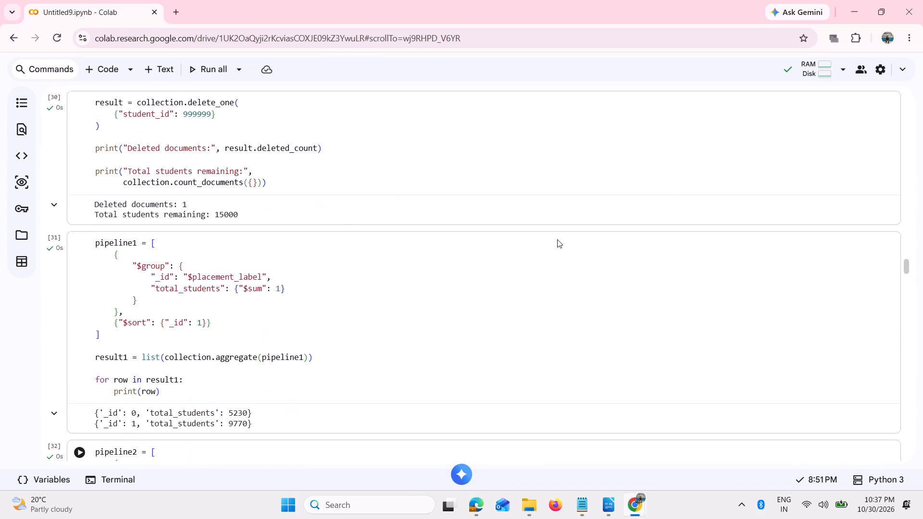
pyautogui.scroll(3, 557, 239)
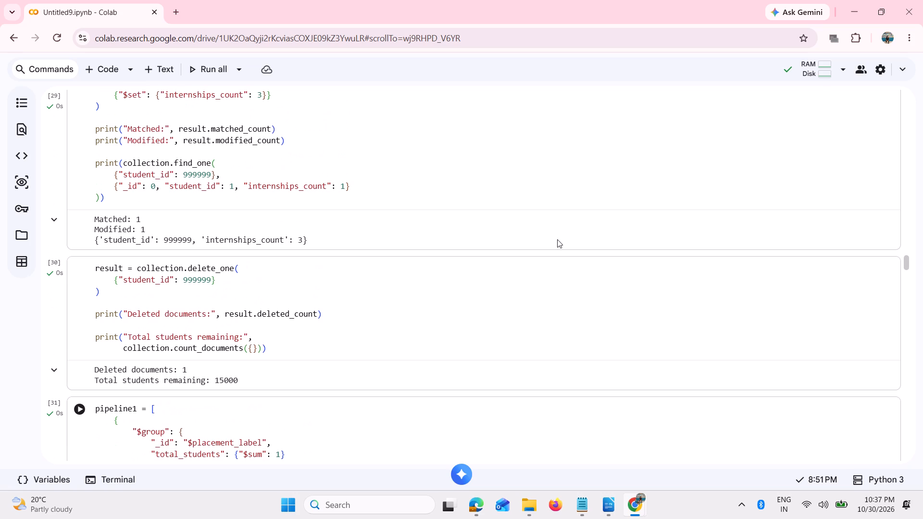
pyautogui.scroll(1, 557, 239)
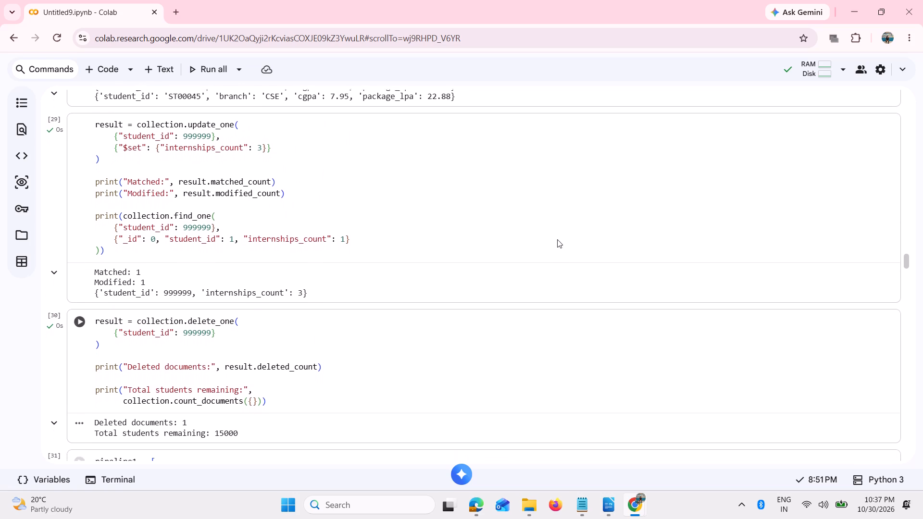
pyautogui.scroll(1, 557, 239)
pyautogui.press('Print')
pyautogui.moveTo(66, 112); pyautogui.dragTo(227, 164)
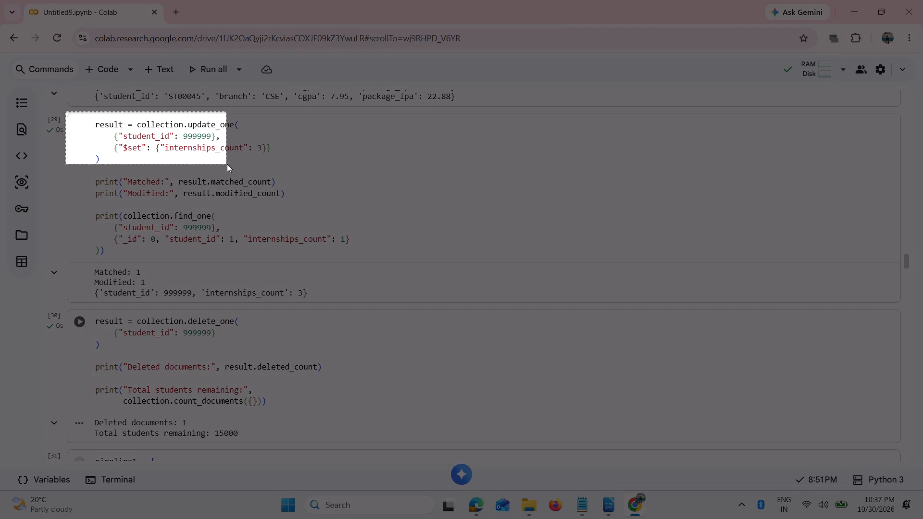
pyautogui.moveTo(227, 164); pyautogui.dragTo(679, 443)
pyautogui.hscroll(1, 227, 180)
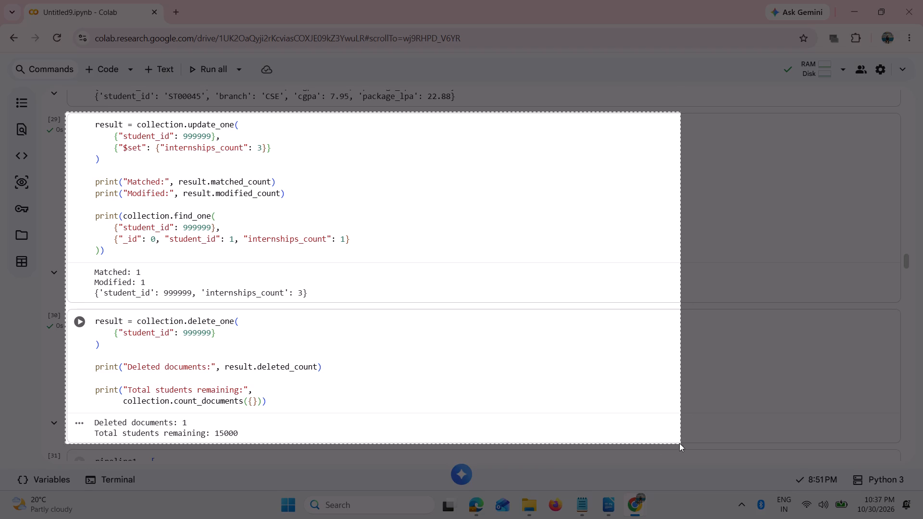
pyautogui.moveTo(679, 443); pyautogui.dragTo(676, 451)
# Switch back to the CSE494 report and paste the update and delete capture into the gap below the insert_one capture.
pyautogui.click(609, 510)
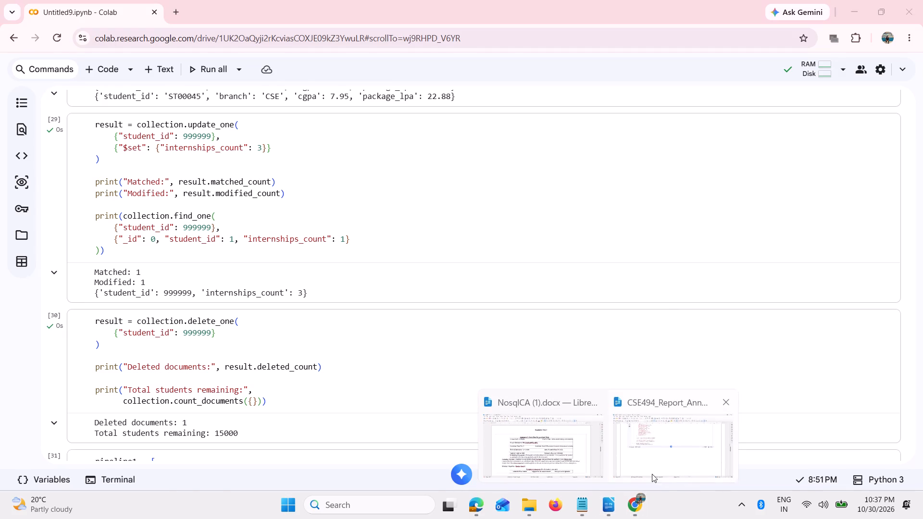
pyautogui.click(652, 474)
pyautogui.hotkey('ctrl', 'v')
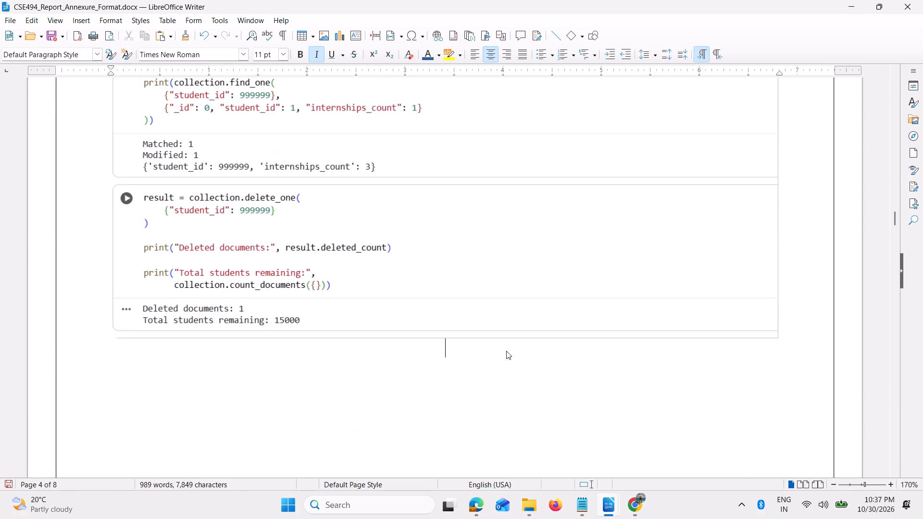
# Delete five blank lines above the "Fig. — PyMongo CRUD execution outputs" caption.
pyautogui.scroll(1, 490, 255)
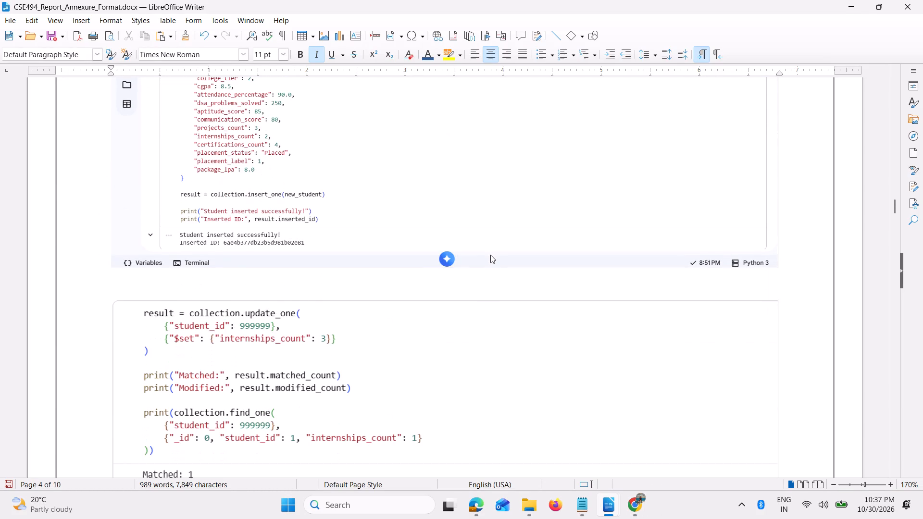
pyautogui.scroll(-1, 489, 314)
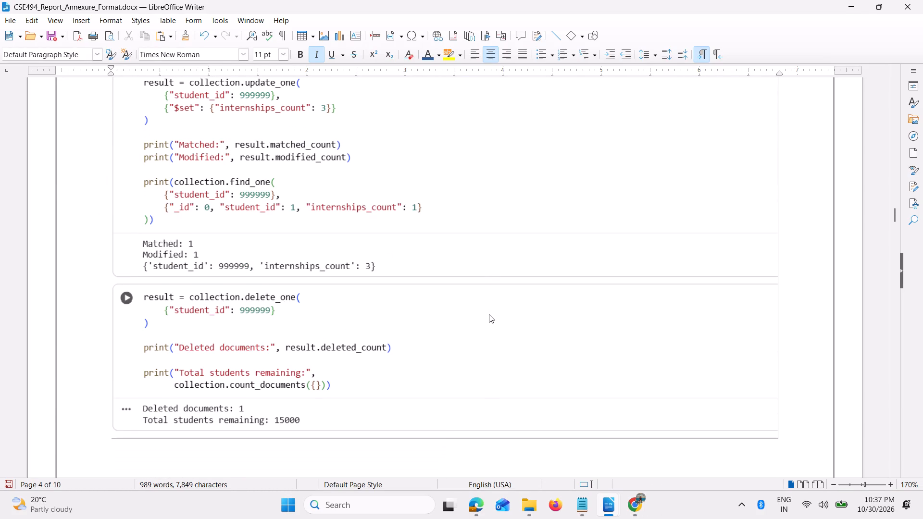
pyautogui.scroll(-1, 489, 314)
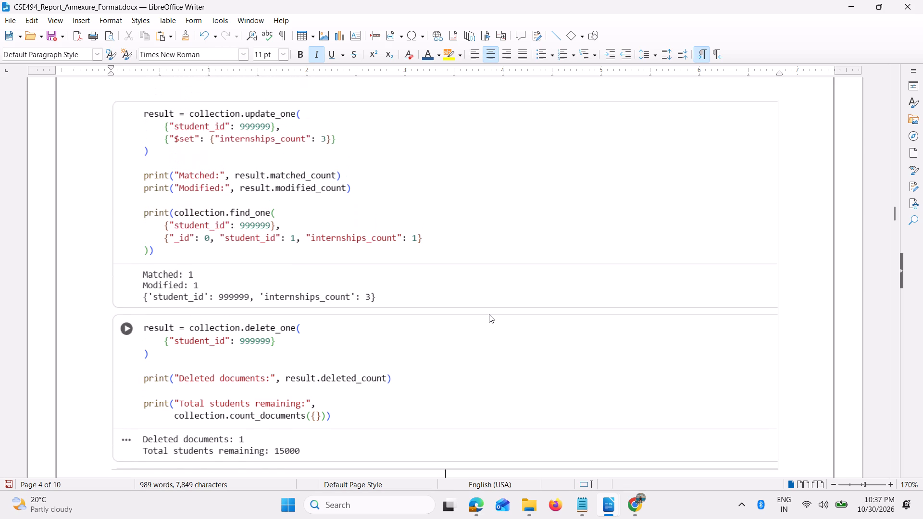
pyautogui.scroll(2, 489, 314)
pyautogui.scroll(-1, 489, 314)
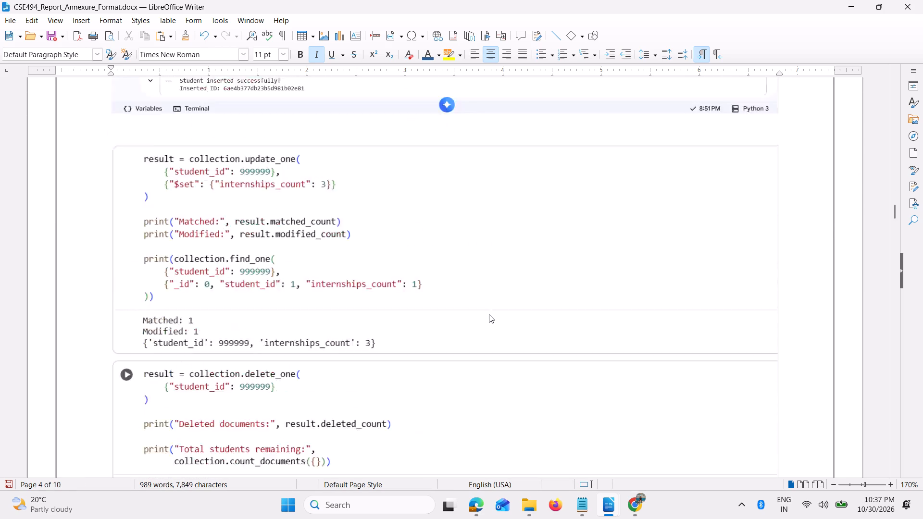
pyautogui.scroll(-2, 489, 314)
pyautogui.scroll(2, 489, 314)
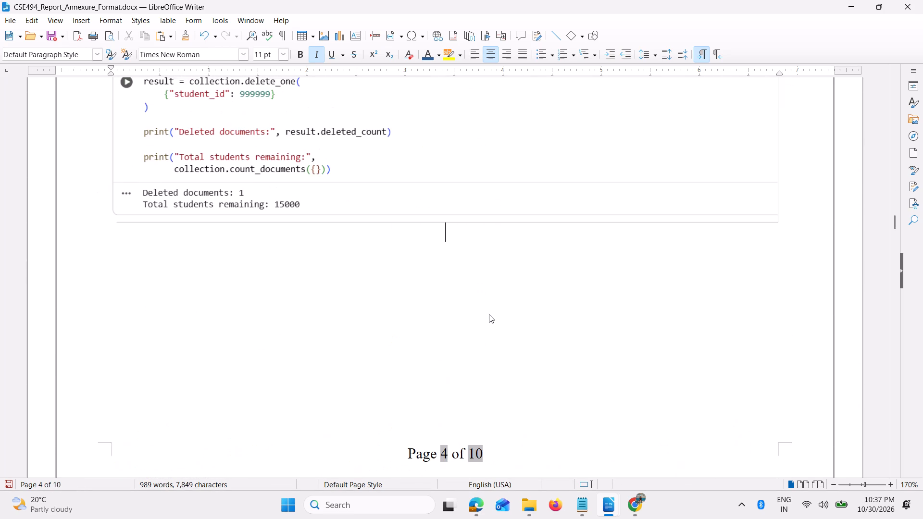
pyautogui.scroll(-2, 489, 314)
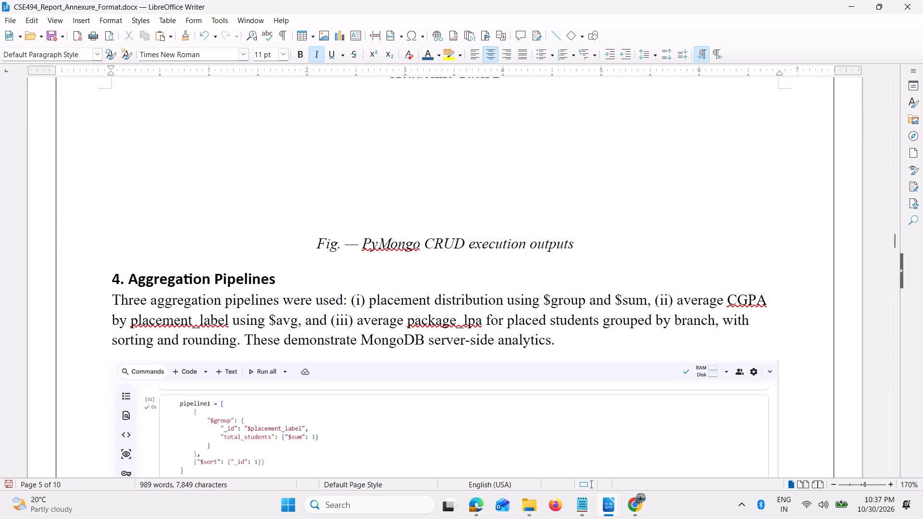
pyautogui.click(398, 204)
pyautogui.press('BackSpace')
pyautogui.press('BackSpace')
pyautogui.press('BackSpace')
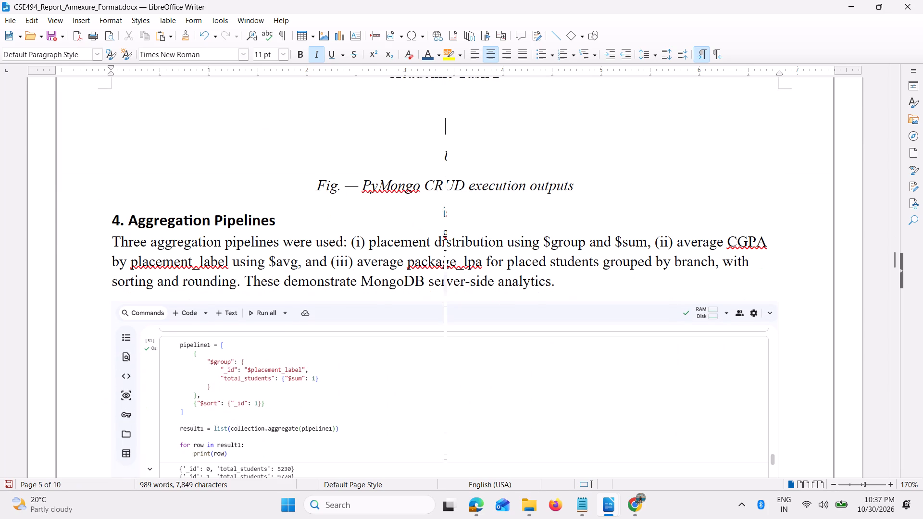
pyautogui.press('BackSpace')
pyautogui.press('BackSpace')
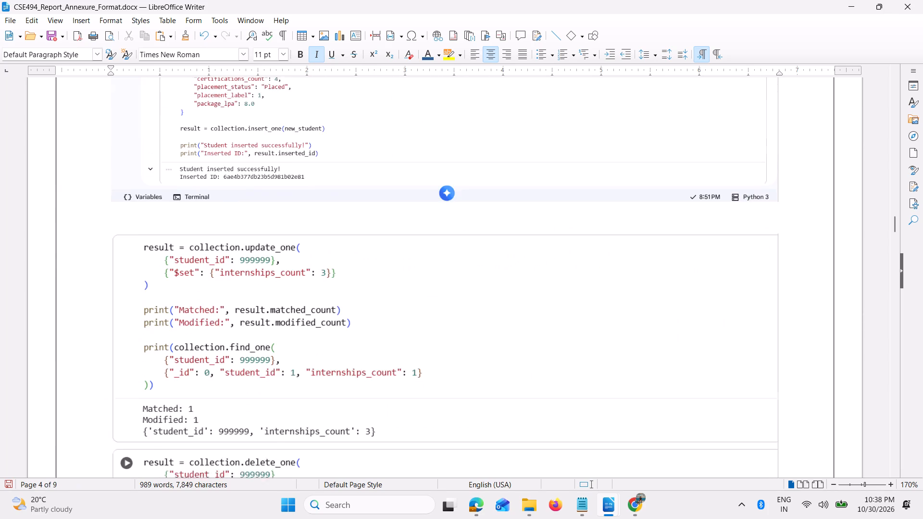
# Review the layout and spacing of the CRUD captures on page 4 through to the Aggregation Pipelines section.
pyautogui.scroll(1, 398, 204)
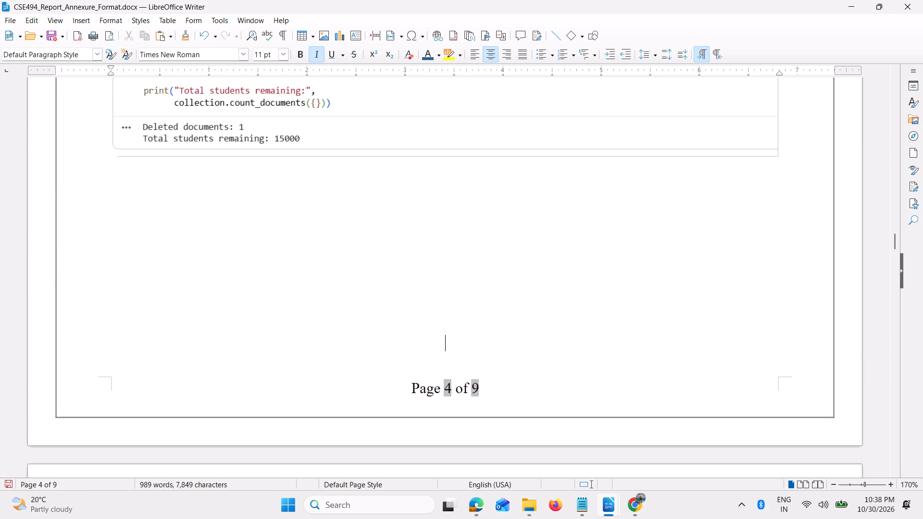
pyautogui.click(415, 173)
pyautogui.scroll(1, 413, 198)
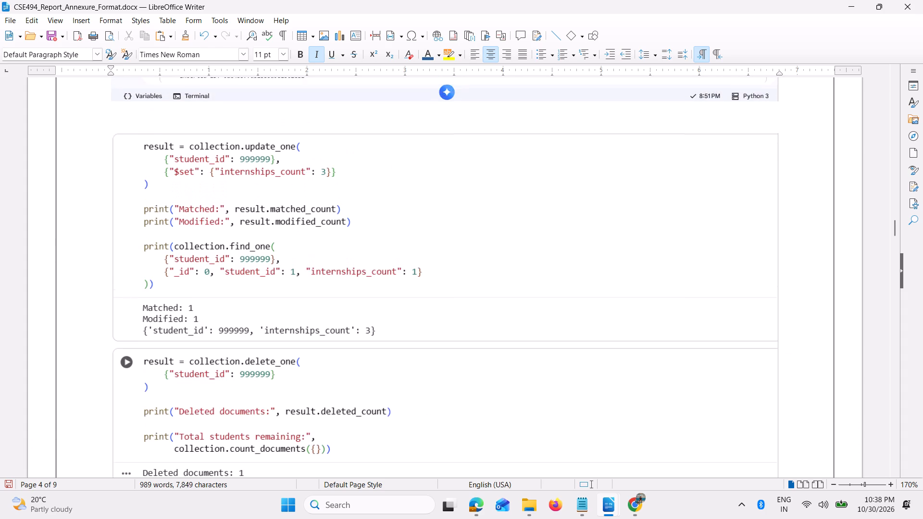
pyautogui.scroll(2, 413, 198)
pyautogui.scroll(-1, 413, 198)
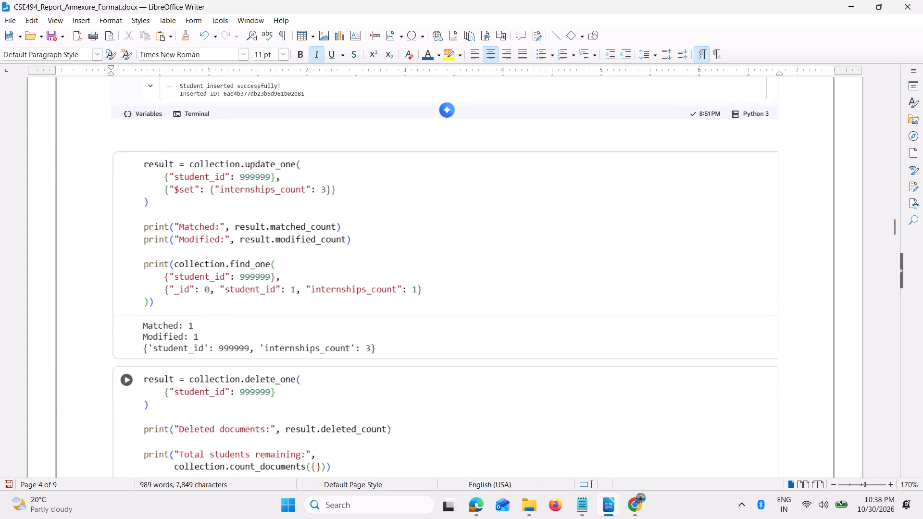
pyautogui.scroll(-2, 413, 198)
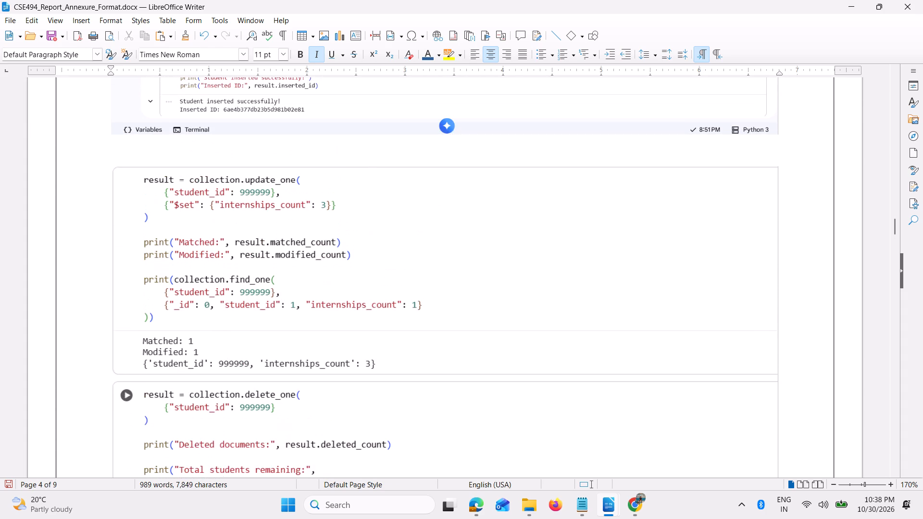
pyautogui.scroll(-2, 413, 198)
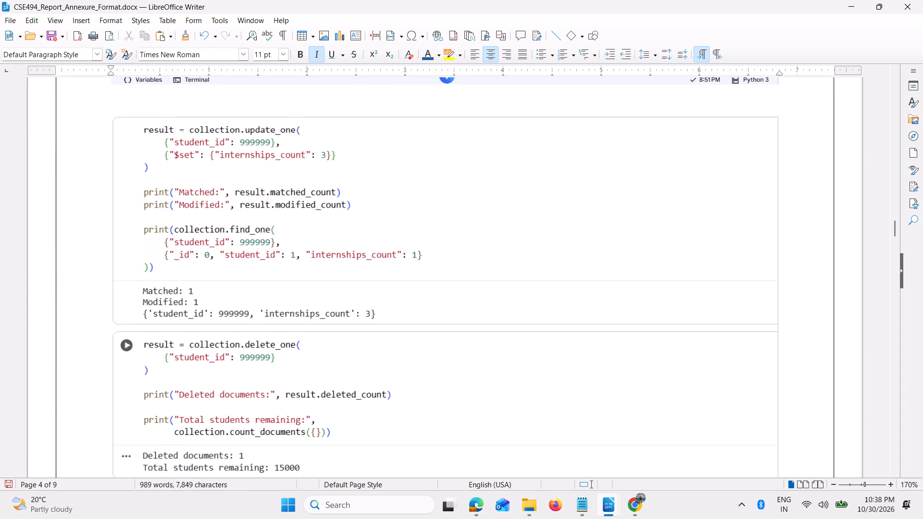
pyautogui.scroll(-1, 413, 198)
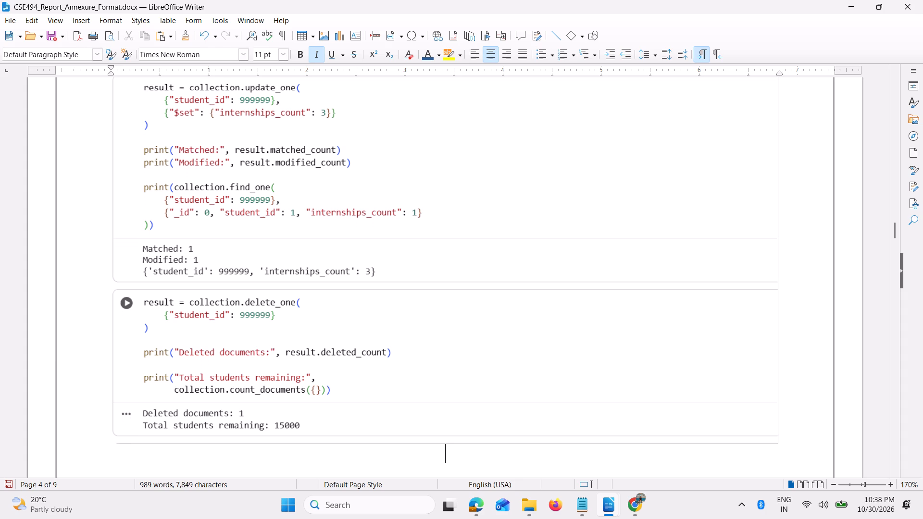
pyautogui.scroll(-1, 413, 198)
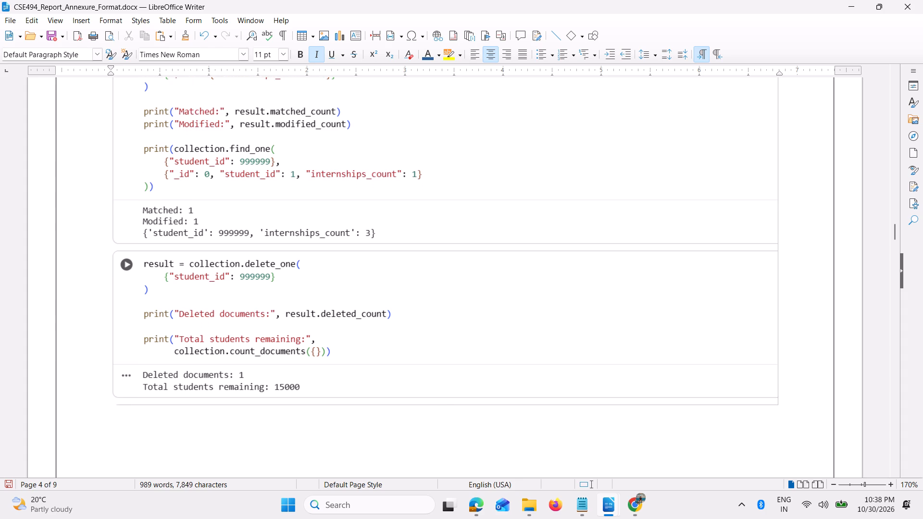
pyautogui.scroll(1, 413, 198)
pyautogui.scroll(-1, 413, 198)
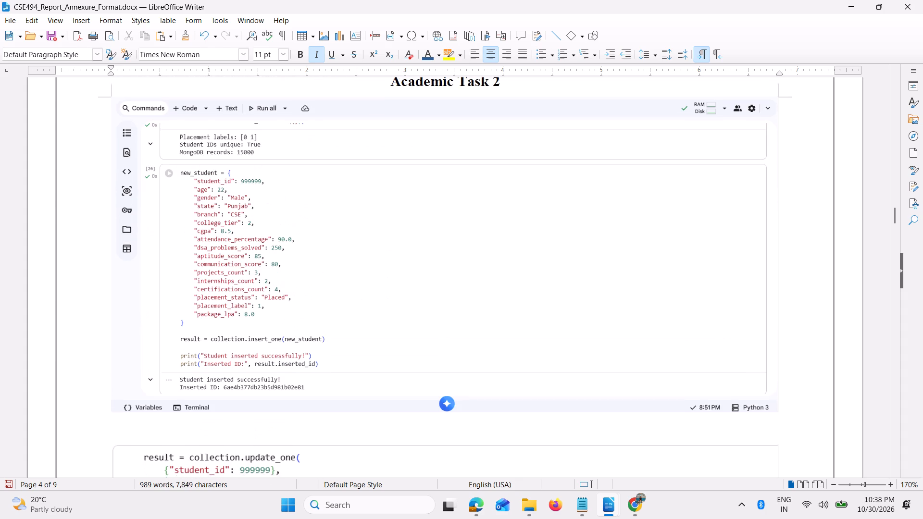
pyautogui.scroll(-2, 413, 198)
pyautogui.scroll(-1, 482, 195)
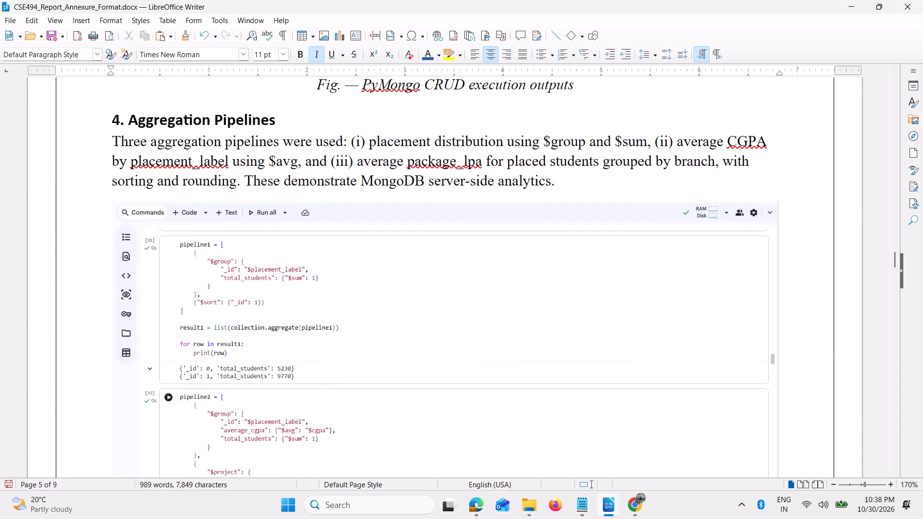
# Insert twelve blank lines above the "Fig. — MongoDB aggregation query outputs" caption and place the cursor in the new gap.
pyautogui.scroll(-1, 482, 195)
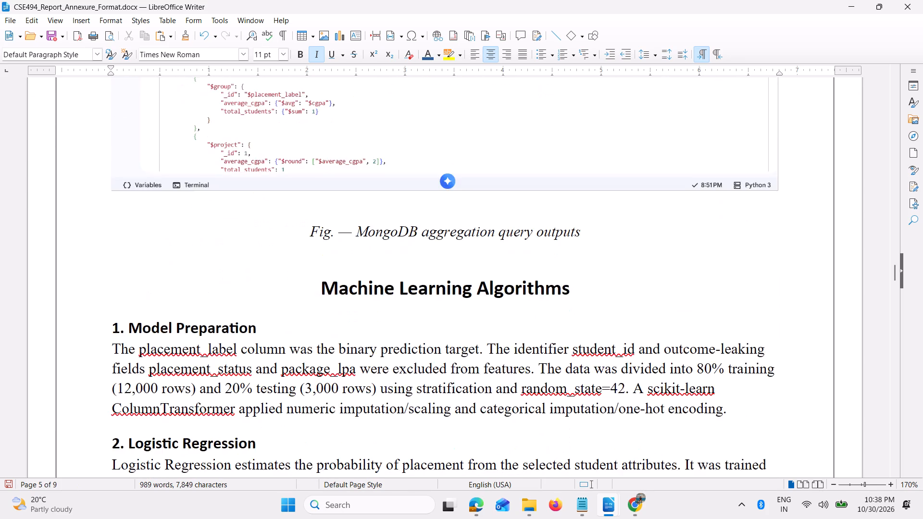
pyautogui.scroll(-1, 482, 195)
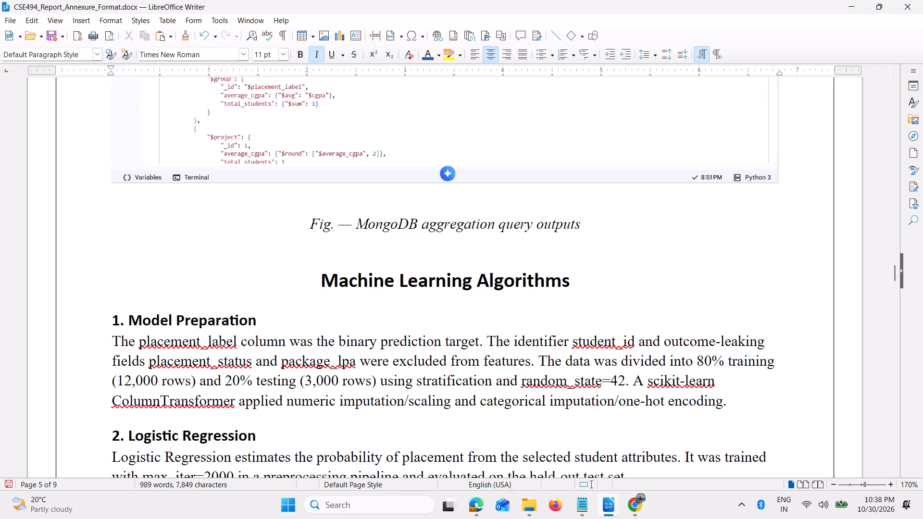
pyautogui.scroll(1, 380, 237)
pyautogui.click(307, 327)
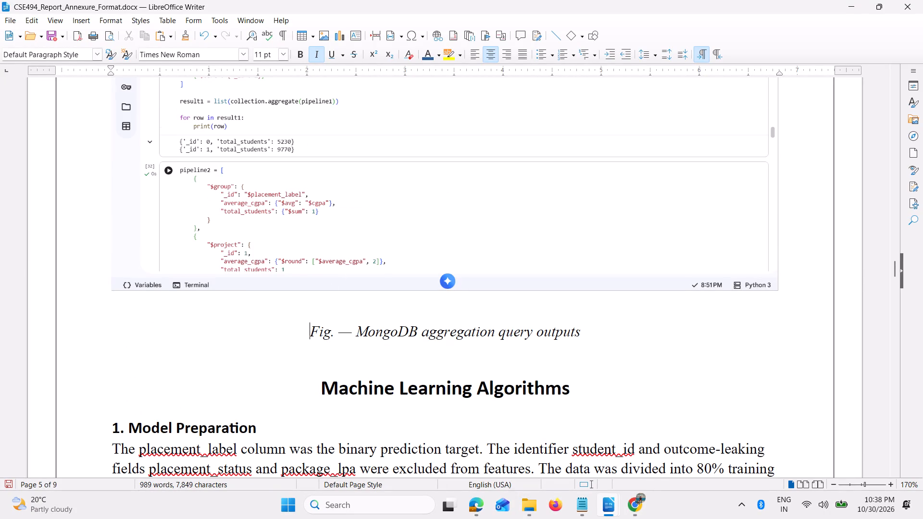
pyautogui.press('Return')
pyautogui.press('Return')
pyautogui.press('Return')
pyautogui.press('Return')
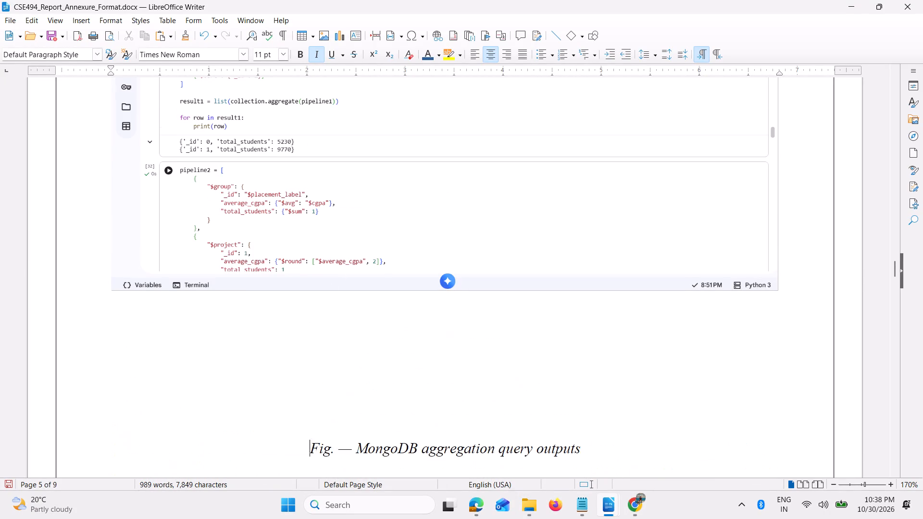
pyautogui.press('Return')
pyautogui.press('Return')
pyautogui.press('Return')
pyautogui.press('Return')
pyautogui.press('Return')
pyautogui.press('Return')
pyautogui.press('Return')
pyautogui.press('Return')
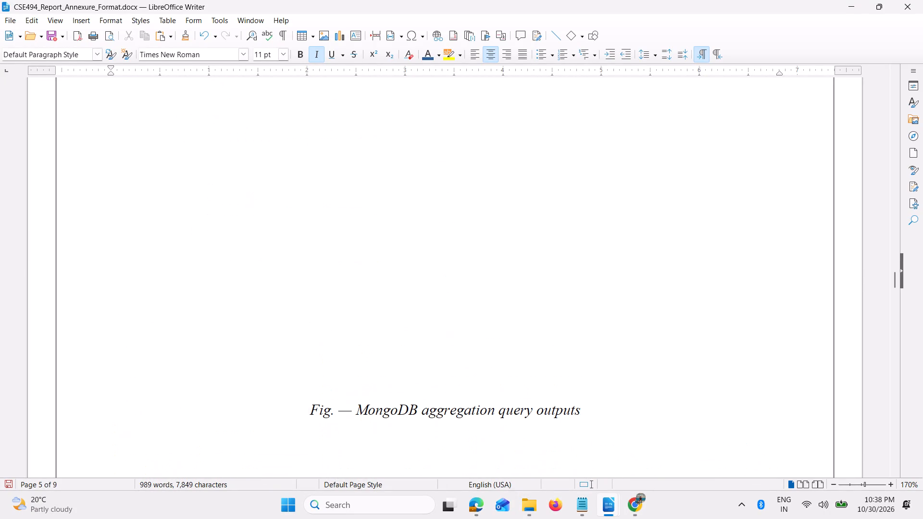
pyautogui.scroll(1, 343, 230)
pyautogui.scroll(-1, 388, 348)
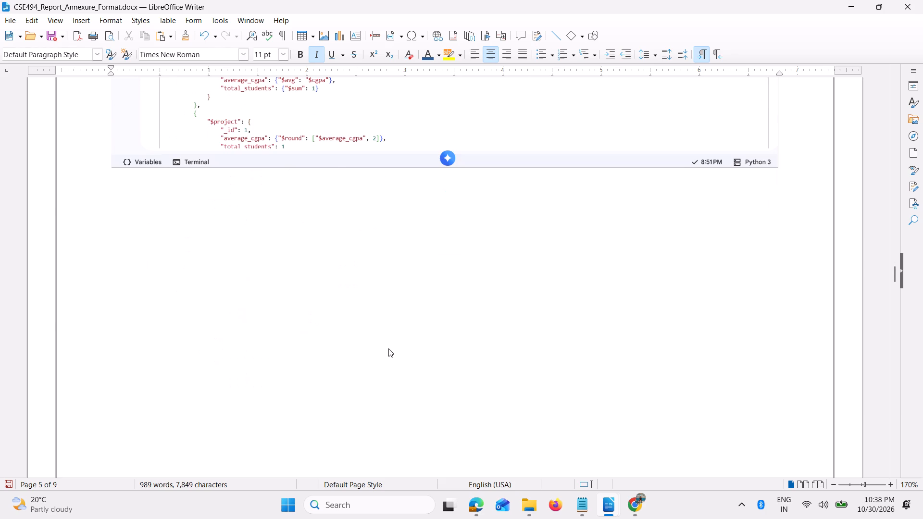
pyautogui.scroll(-1, 388, 348)
pyautogui.click(389, 264)
pyautogui.click(380, 226)
# Switch to the Untitled9.ipynb Colab notebook and capture a screenshot of the pipeline3 code from its opening line through print(row).
pyautogui.moveTo(631, 509); pyautogui.dragTo(658, 473)
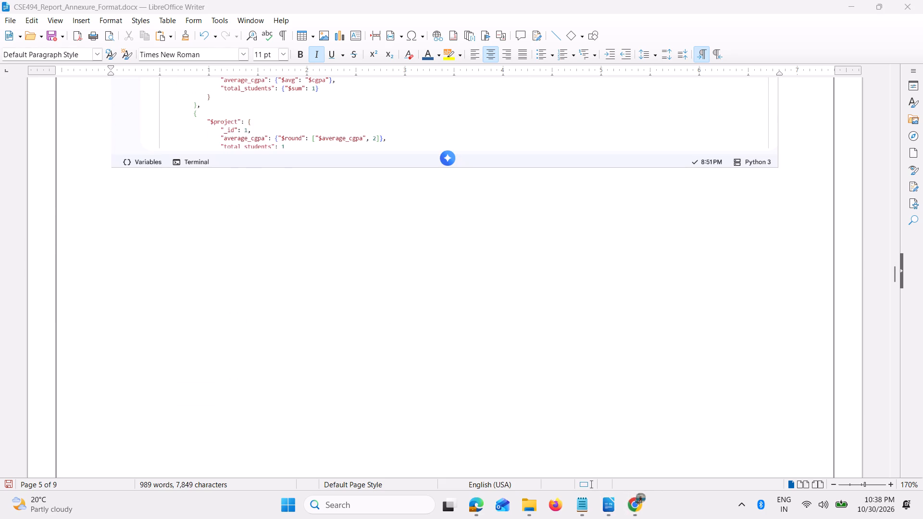
pyautogui.click(632, 494)
pyautogui.click(707, 442)
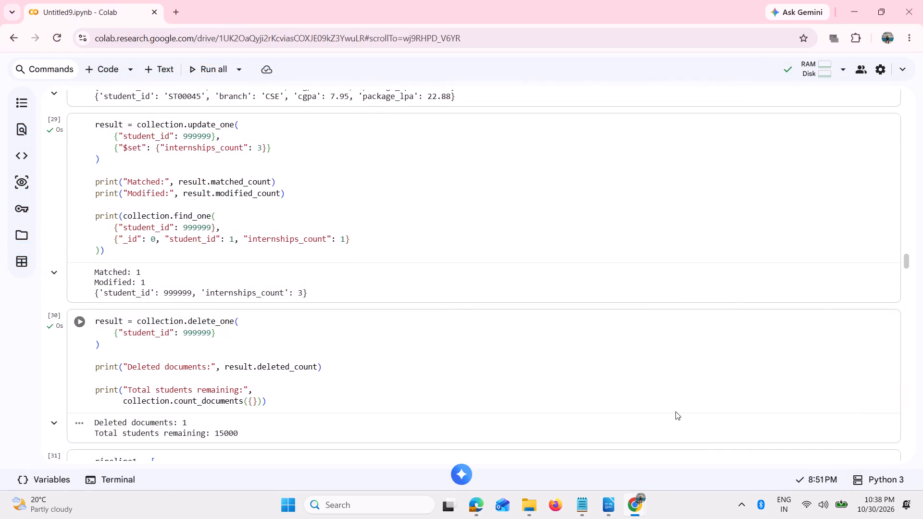
pyautogui.scroll(-6, 442, 375)
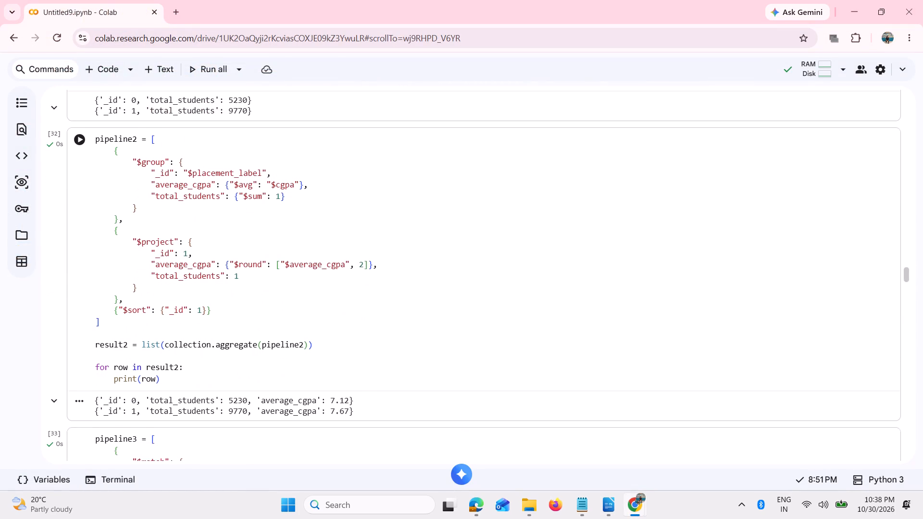
pyautogui.scroll(-2, 442, 375)
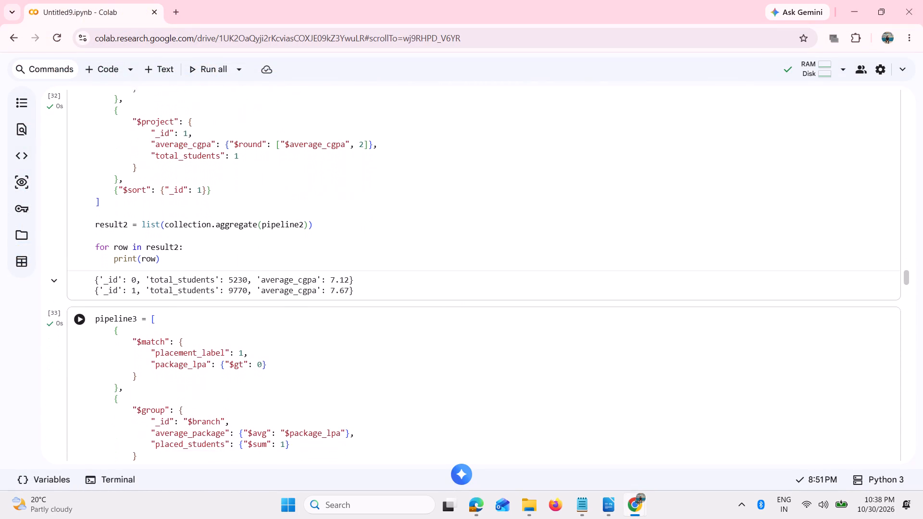
pyautogui.scroll(-4, 442, 375)
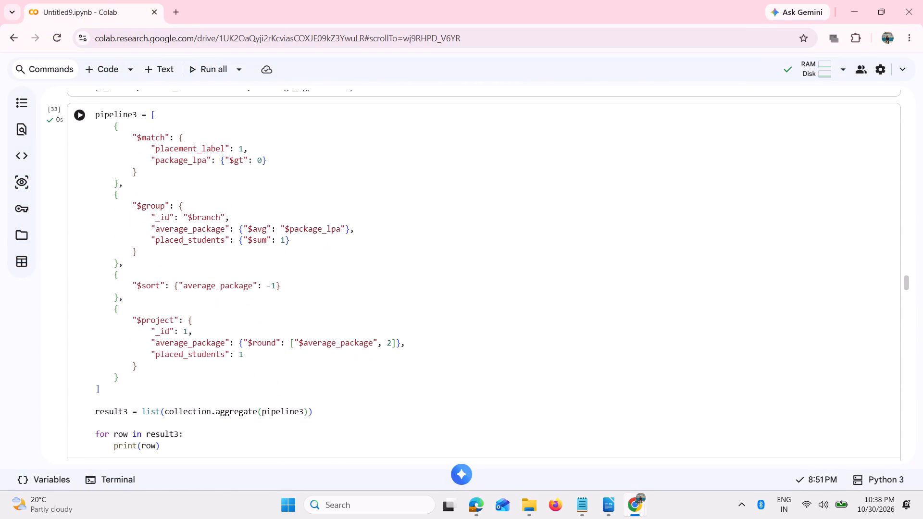
pyautogui.scroll(-2, 442, 375)
pyautogui.scroll(1, 442, 375)
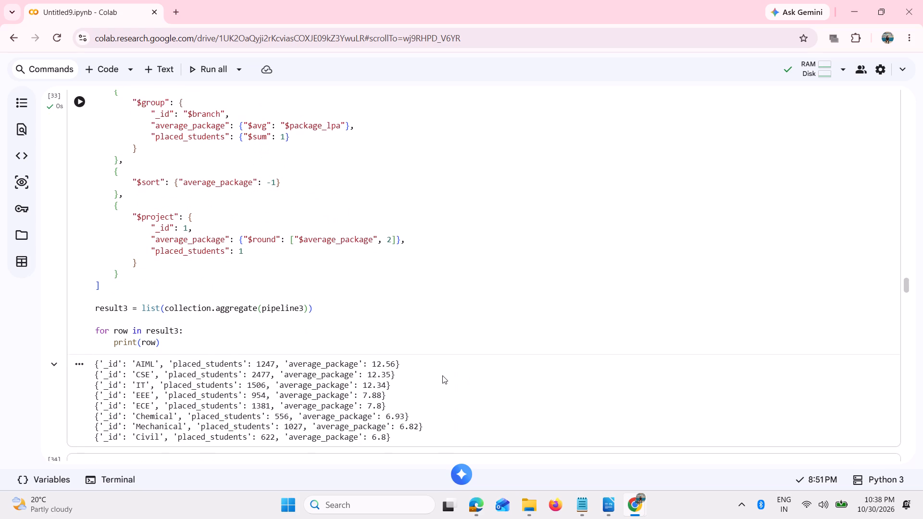
pyautogui.scroll(1, 442, 375)
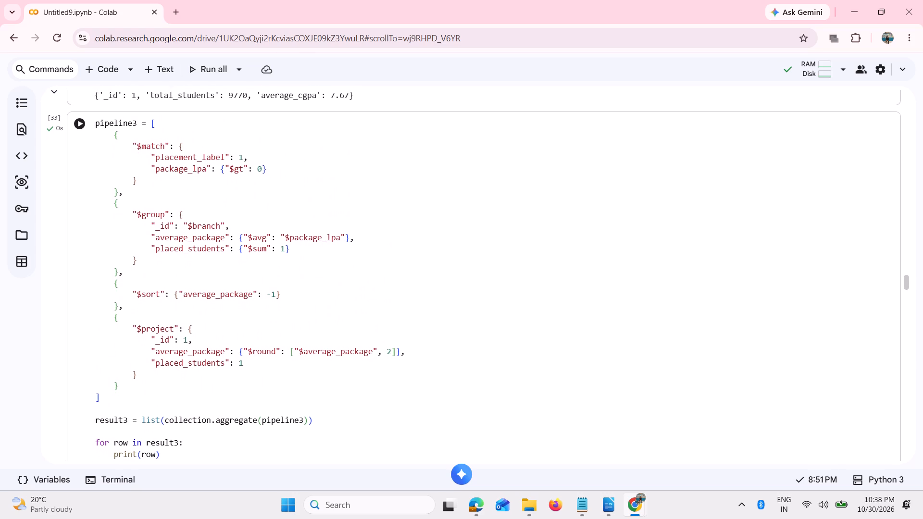
pyautogui.scroll(1, 442, 375)
pyautogui.press('Print')
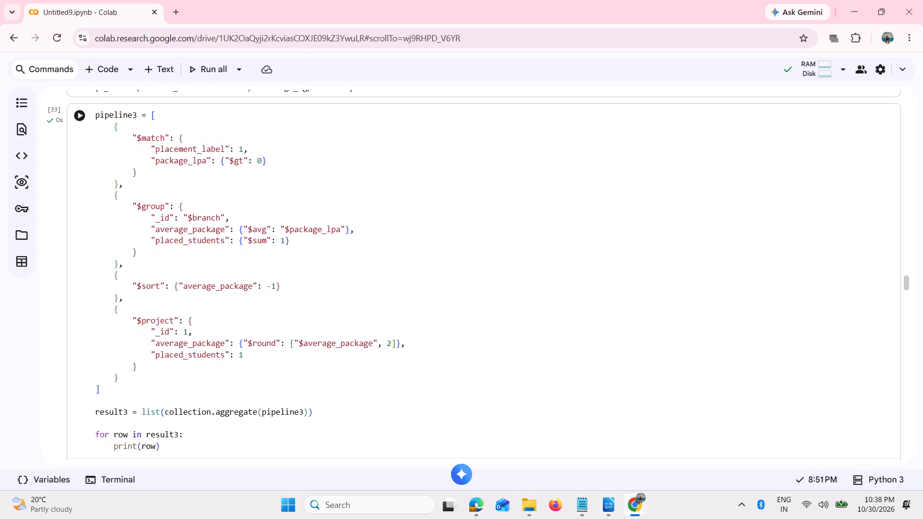
pyautogui.moveTo(65, 101); pyautogui.dragTo(196, 142)
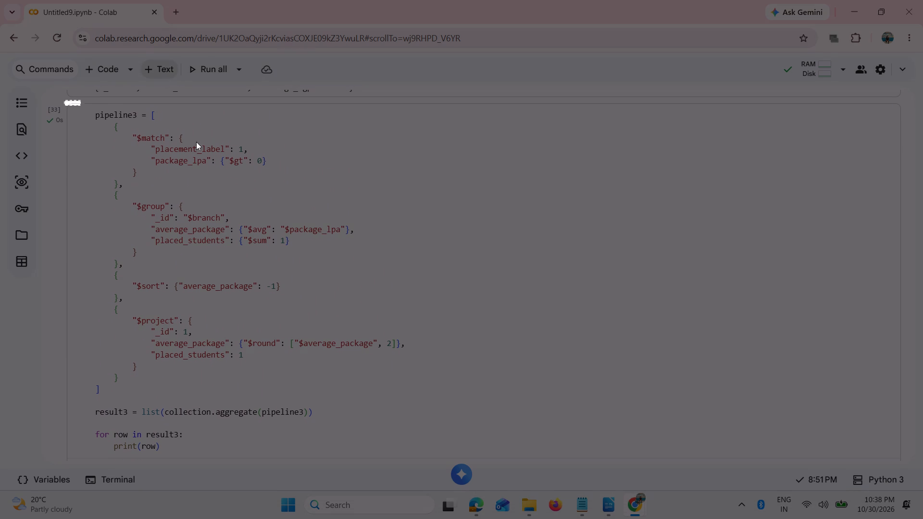
pyautogui.moveTo(196, 142); pyautogui.dragTo(526, 464)
pyautogui.hscroll(1, 242, 166)
pyautogui.scroll(1, 500, 273)
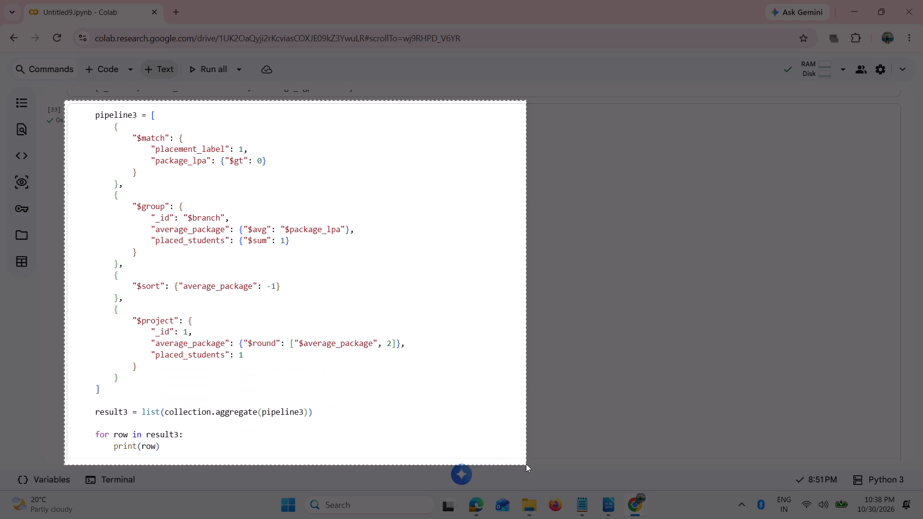
pyautogui.scroll(1, 526, 464)
pyautogui.moveTo(526, 464); pyautogui.dragTo(526, 458)
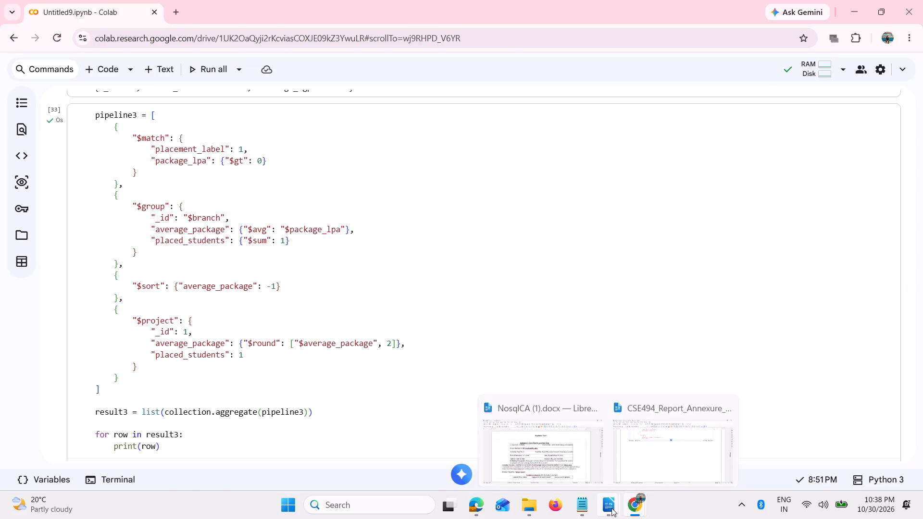
# Switch back to the CSE494 report and paste the pipeline3 capture into the gap below the first aggregation capture.
pyautogui.click(639, 466)
pyautogui.hotkey('ctrl', 'v')
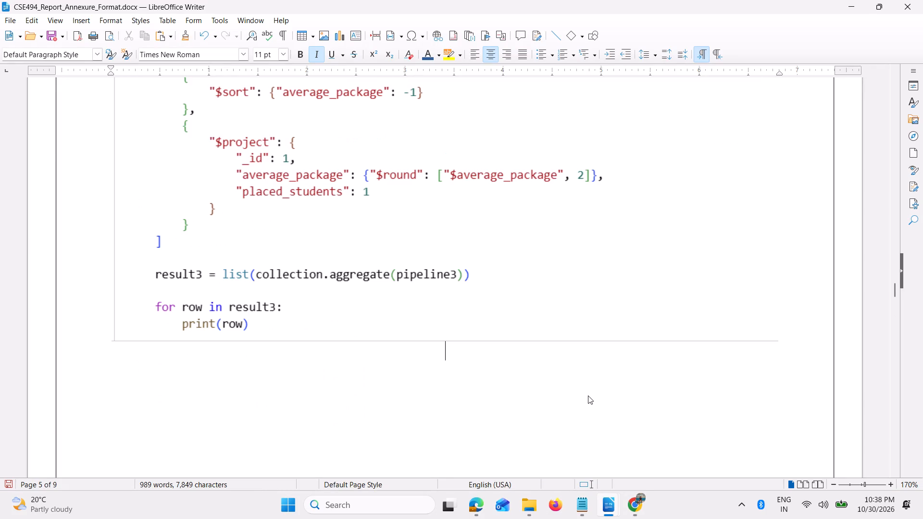
# Review the placement of the pasted pipeline3 capture and the spacing around it across pages 5 and 6.
pyautogui.scroll(4, 497, 263)
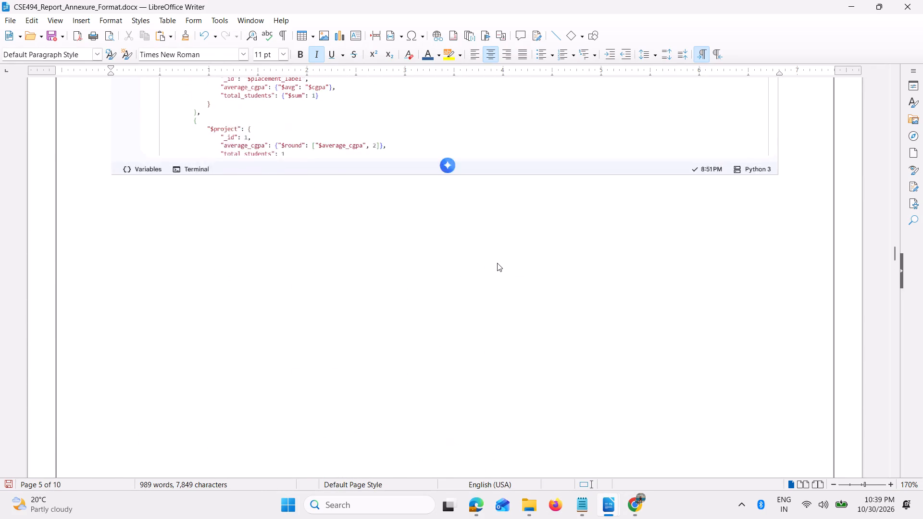
pyautogui.scroll(2, 497, 263)
pyautogui.scroll(-2, 497, 263)
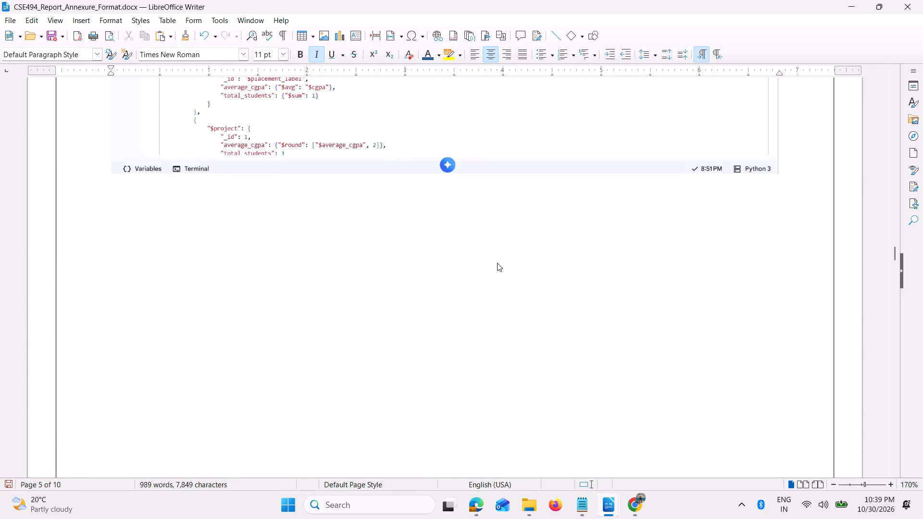
pyautogui.scroll(-2, 497, 263)
pyautogui.scroll(1, 497, 263)
pyautogui.scroll(-3, 497, 263)
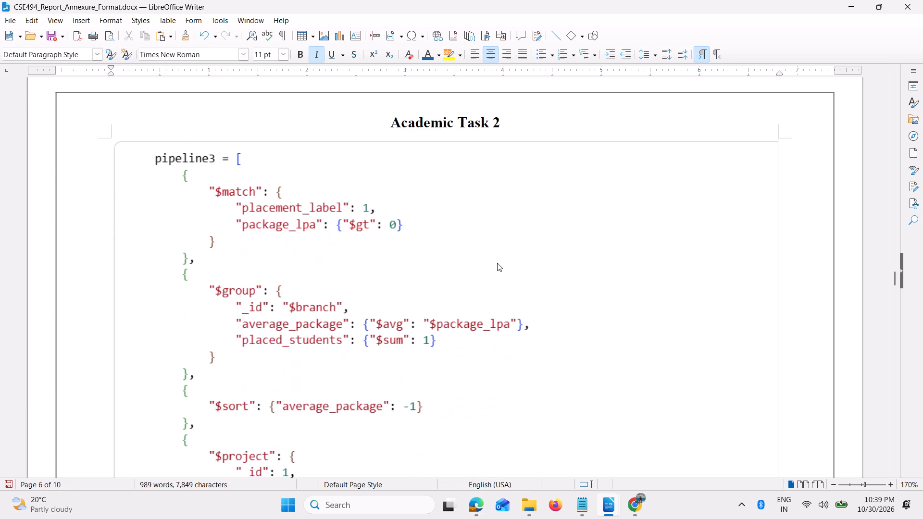
pyautogui.scroll(-3, 497, 263)
pyautogui.scroll(1, 492, 234)
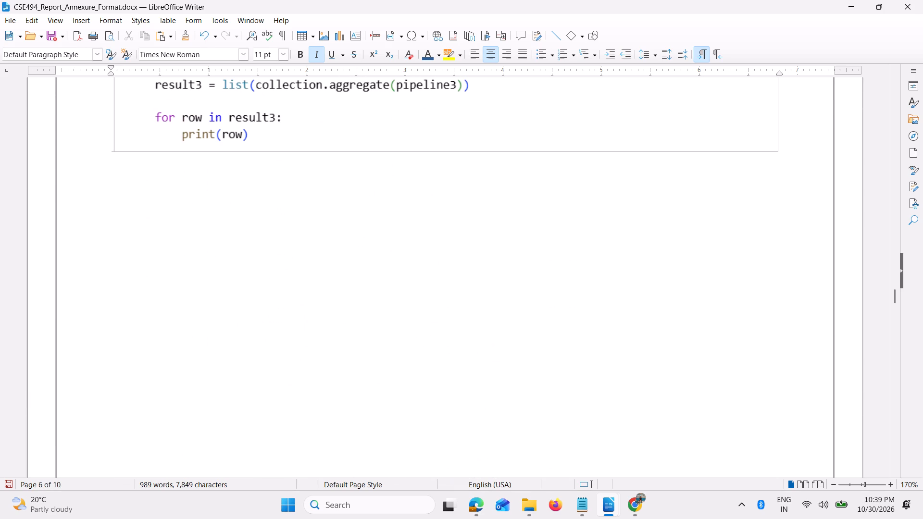
# Delete ten blank lines between the pipeline3 capture and the "Fig. — MongoDB aggregation query outputs" caption.
pyautogui.click(349, 415)
pyautogui.scroll(-2, 349, 415)
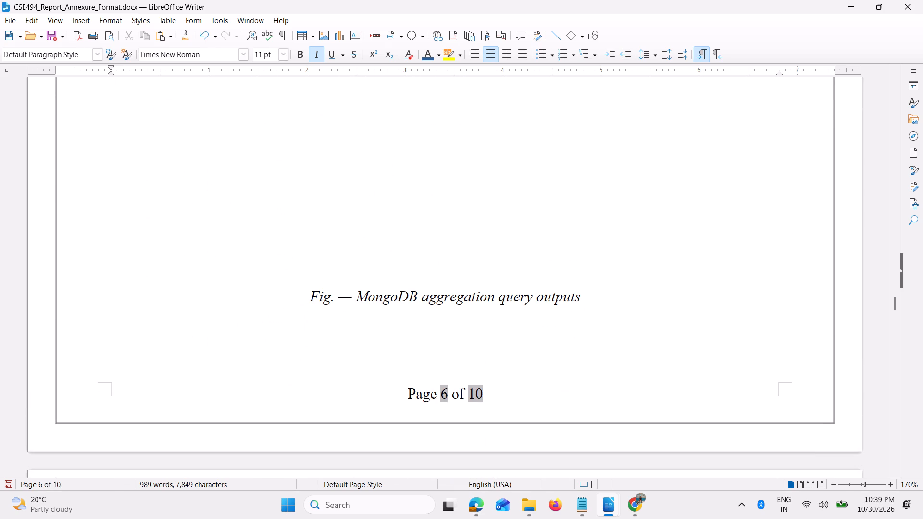
pyautogui.click(312, 284)
pyautogui.click(327, 277)
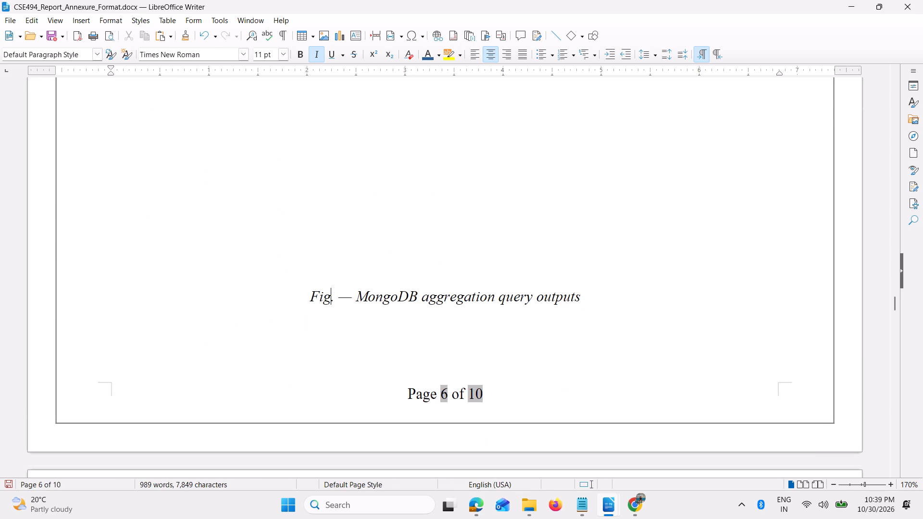
pyautogui.click(327, 277)
pyautogui.click(381, 253)
pyautogui.press('BackSpace')
pyautogui.press('BackSpace')
pyautogui.press('BackSpace')
pyautogui.press('BackSpace')
pyautogui.press('BackSpace')
pyautogui.press('BackSpace')
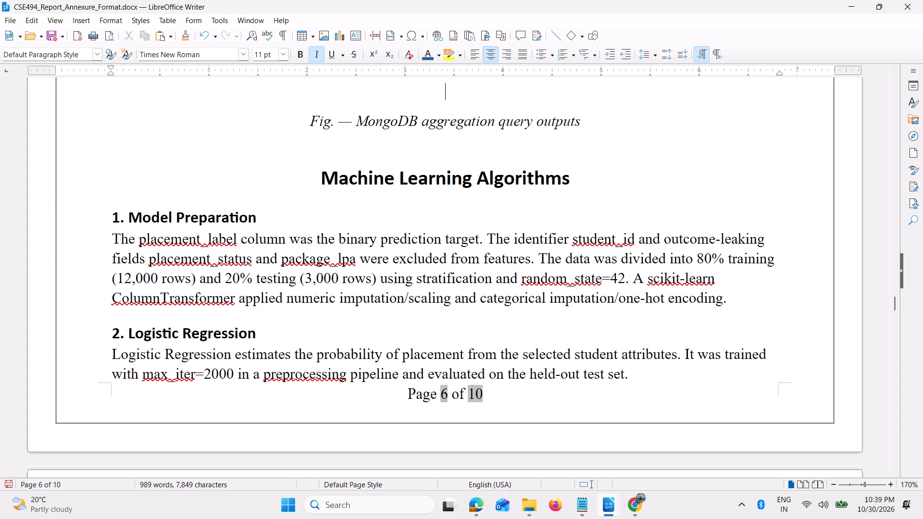
pyautogui.scroll(1, 381, 253)
pyautogui.press('BackSpace')
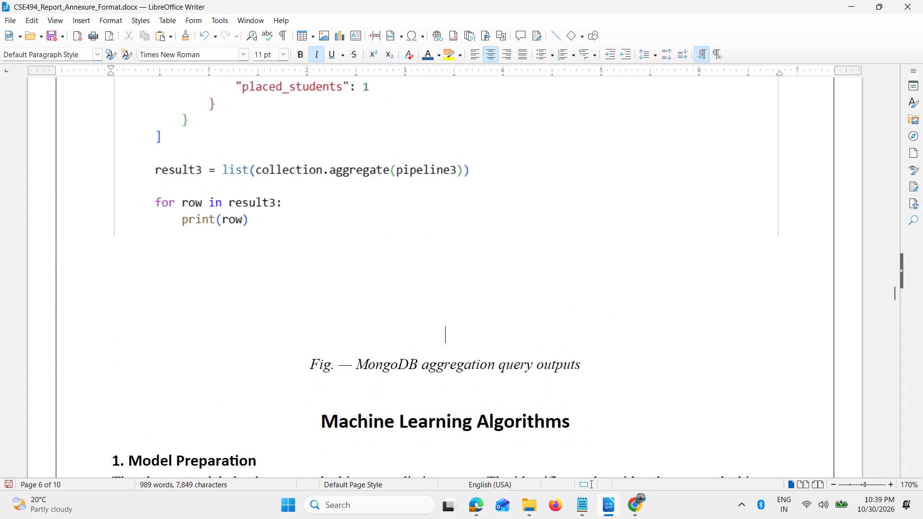
pyautogui.press('BackSpace')
pyautogui.press('BackSpace')
pyautogui.press('BackSpace')
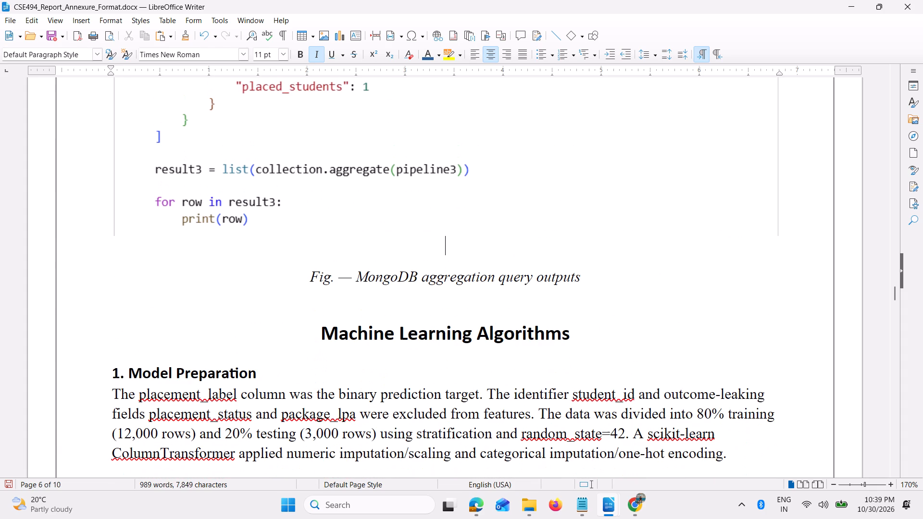
# Review the layout and spacing of the report from the Machine Learning Algorithms section through the visualizations on page 9.
pyautogui.scroll(-2, 381, 253)
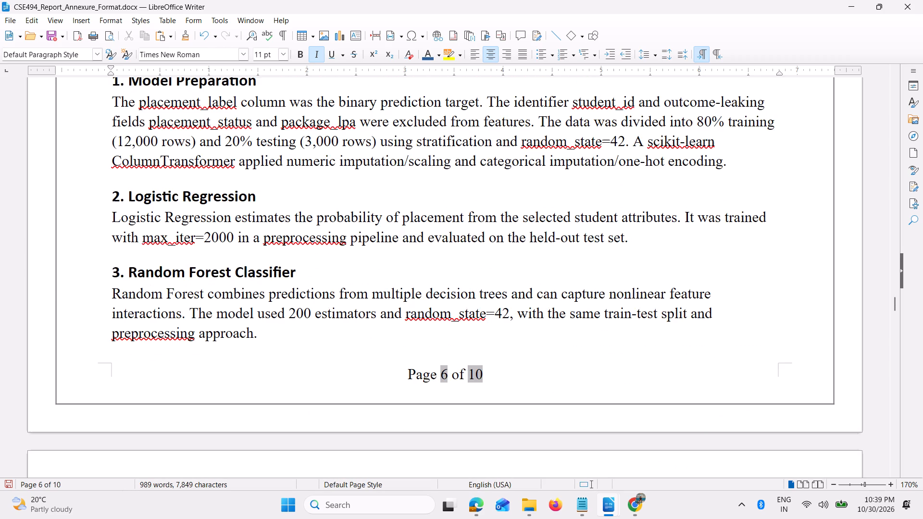
pyautogui.scroll(-3, 381, 253)
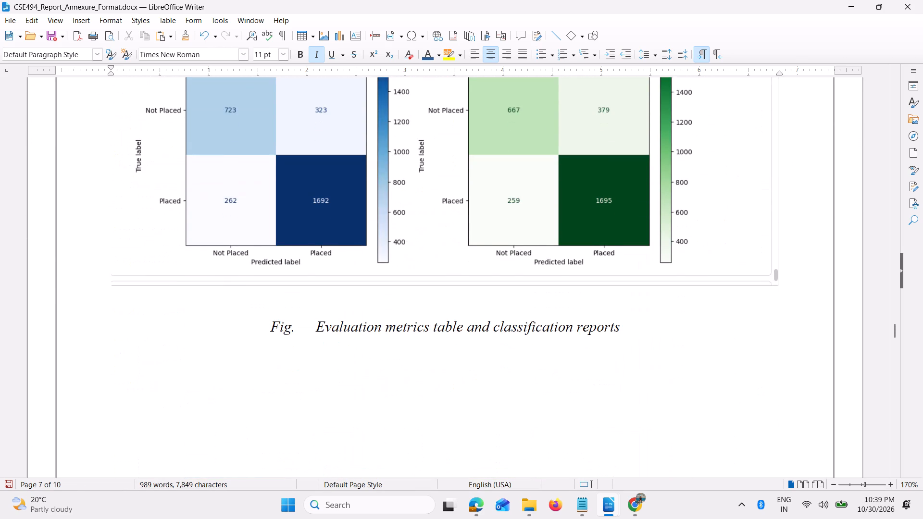
pyautogui.scroll(-1, 381, 253)
pyautogui.scroll(1, 381, 253)
pyautogui.scroll(-1, 381, 253)
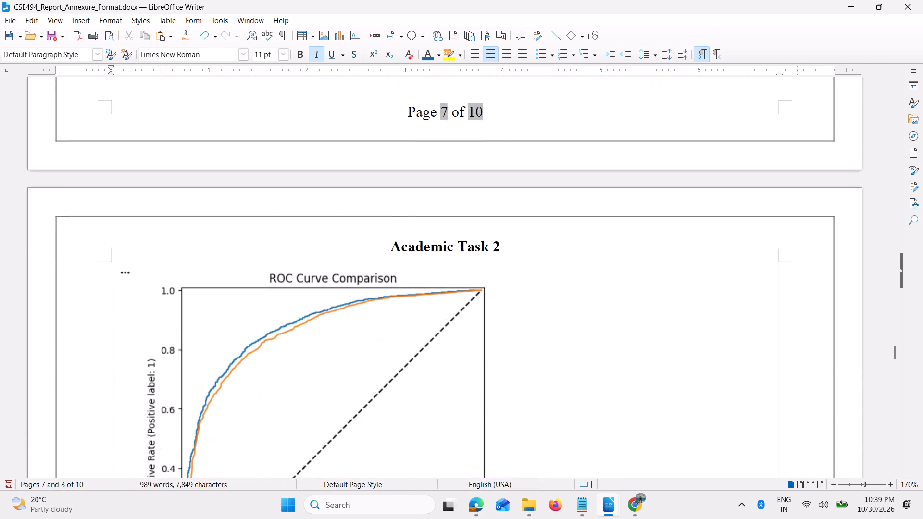
pyautogui.scroll(-3, 381, 253)
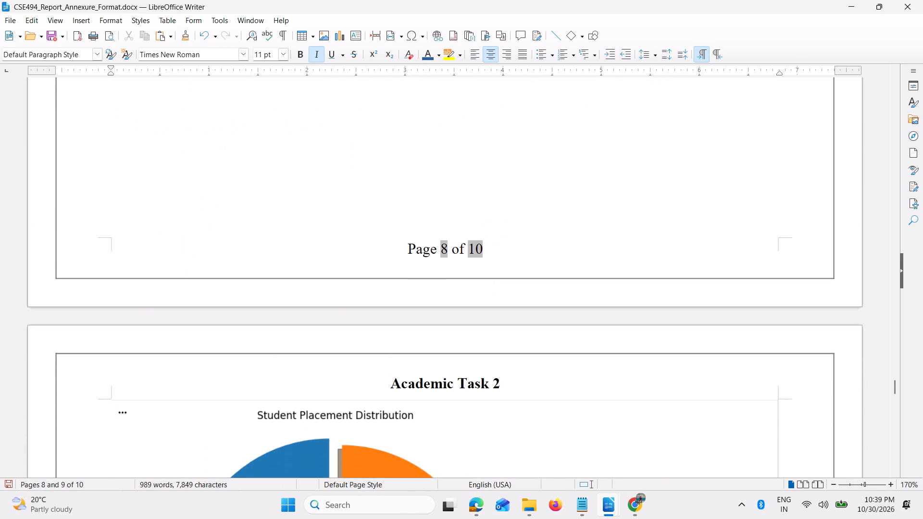
pyautogui.scroll(1, 381, 253)
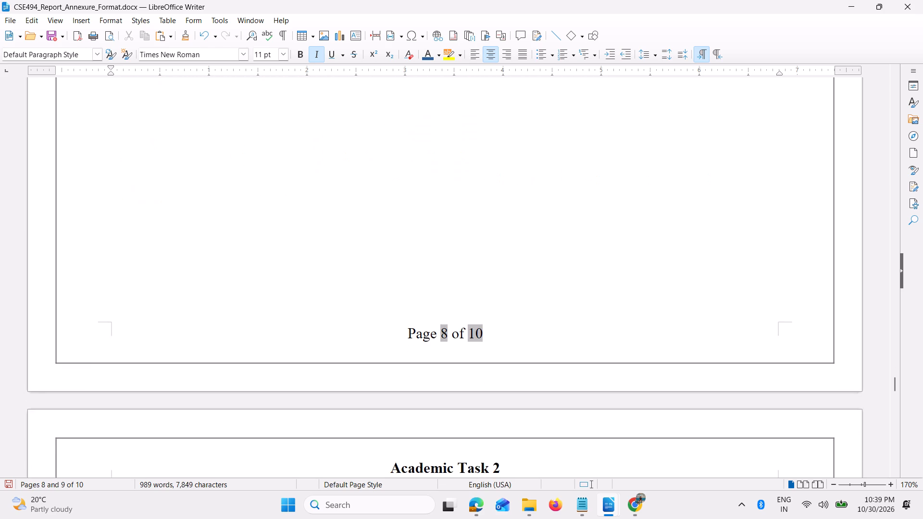
pyautogui.scroll(-1, 381, 253)
pyautogui.scroll(1, 381, 253)
pyautogui.scroll(-1, 385, 293)
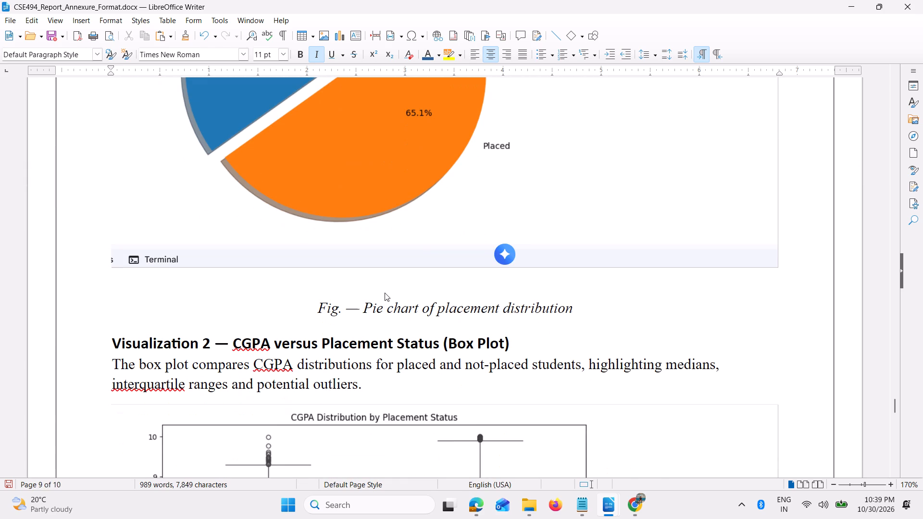
# Shrink the placement distribution pie chart picture's height to about 3.58 in, keeping its 6.80 in width.
pyautogui.scroll(-1, 385, 293)
pyautogui.click(420, 247)
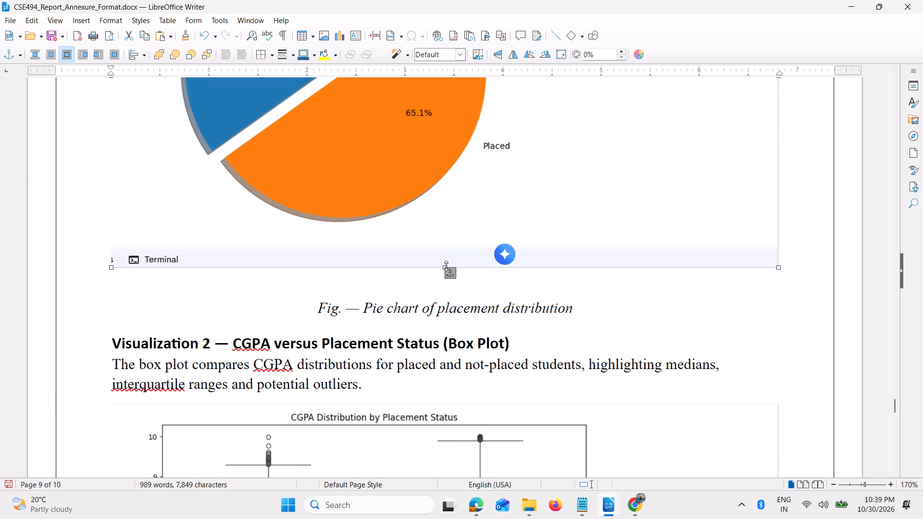
pyautogui.moveTo(446, 266); pyautogui.dragTo(447, 235)
pyautogui.click(447, 235)
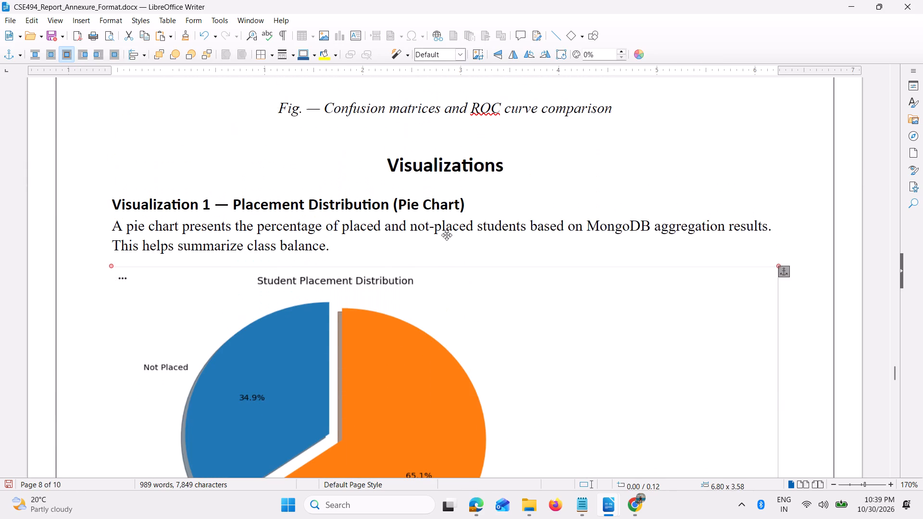
pyautogui.scroll(-2, 447, 235)
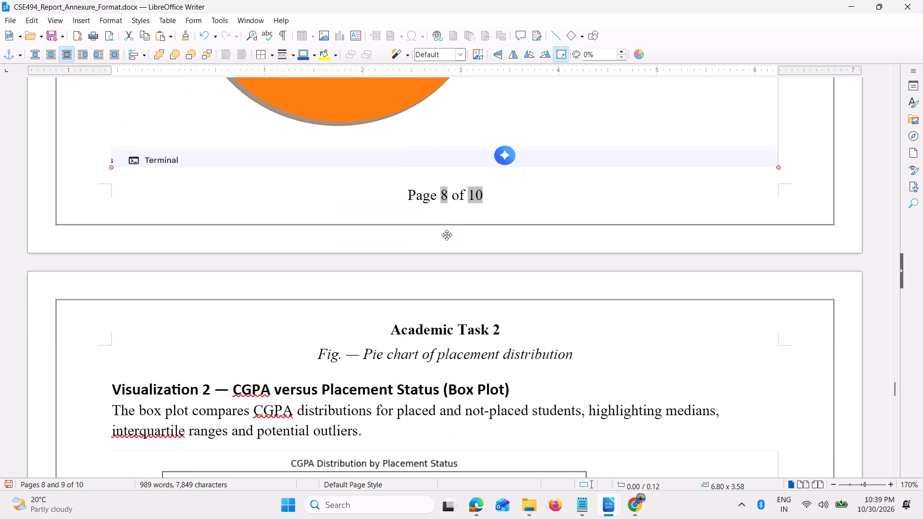
pyautogui.scroll(2, 447, 235)
pyautogui.scroll(-2, 447, 235)
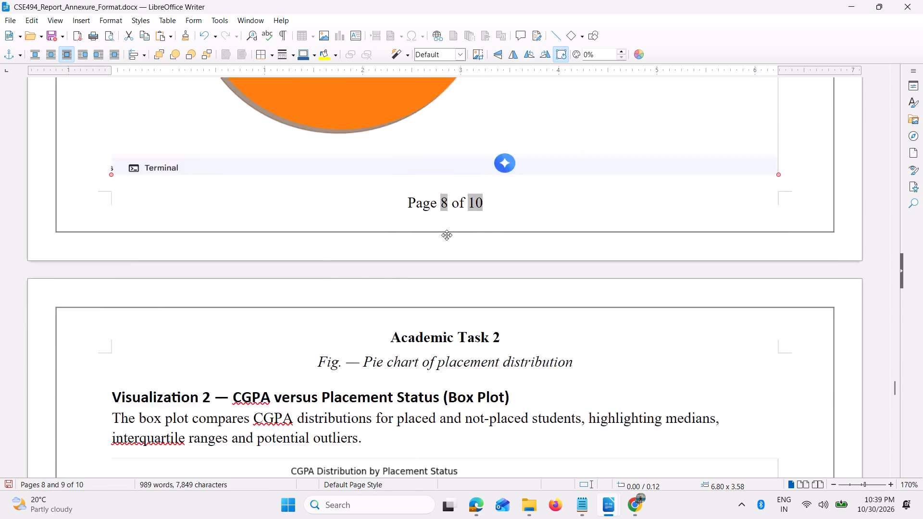
# Shrink the correlation heatmap picture's height to about 3.03 in, keeping its 6.80 in width.
pyautogui.scroll(-3, 447, 235)
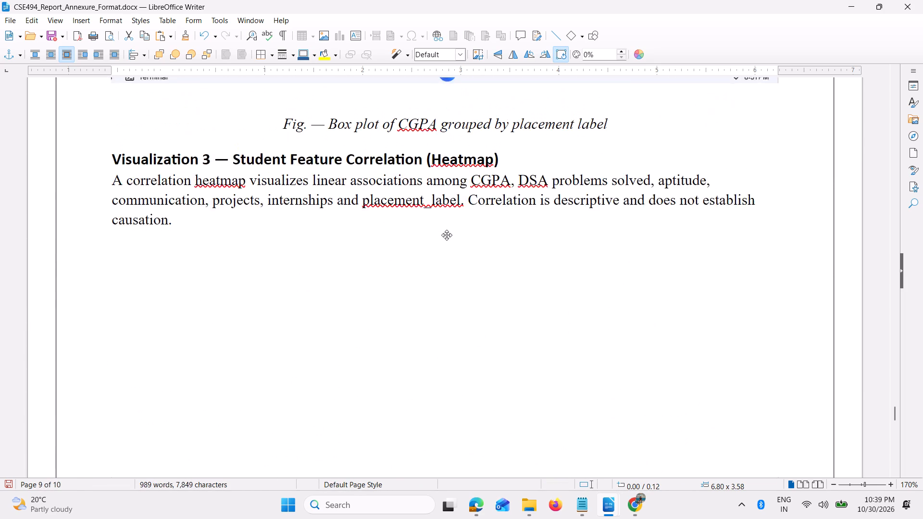
pyautogui.scroll(-2, 447, 235)
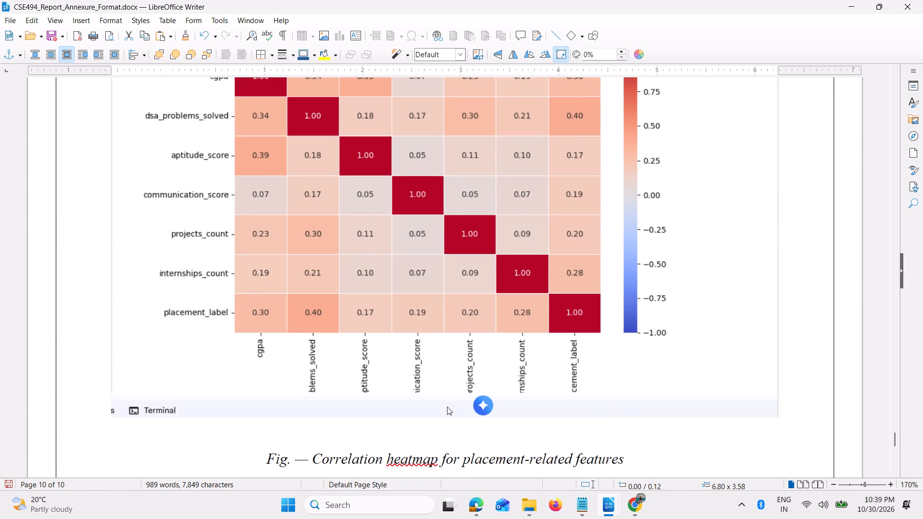
pyautogui.click(447, 407)
pyautogui.scroll(-1, 450, 417)
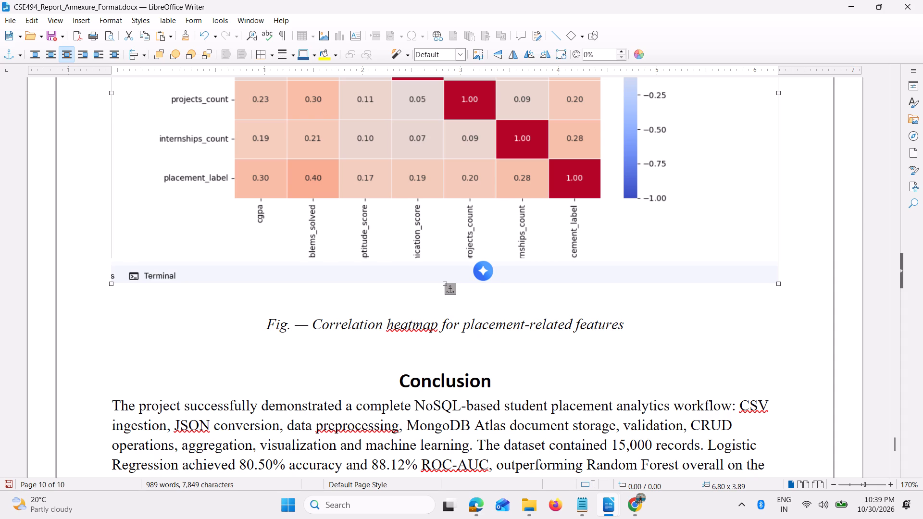
pyautogui.moveTo(445, 284); pyautogui.dragTo(443, 199)
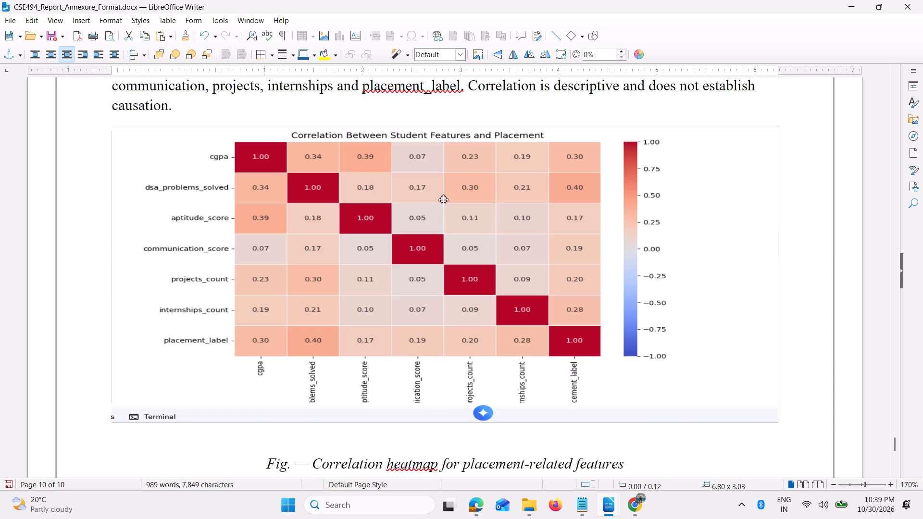
# Review the page layout from the Conclusion and References back through the visualizations to page 5.
pyautogui.scroll(-2, 443, 199)
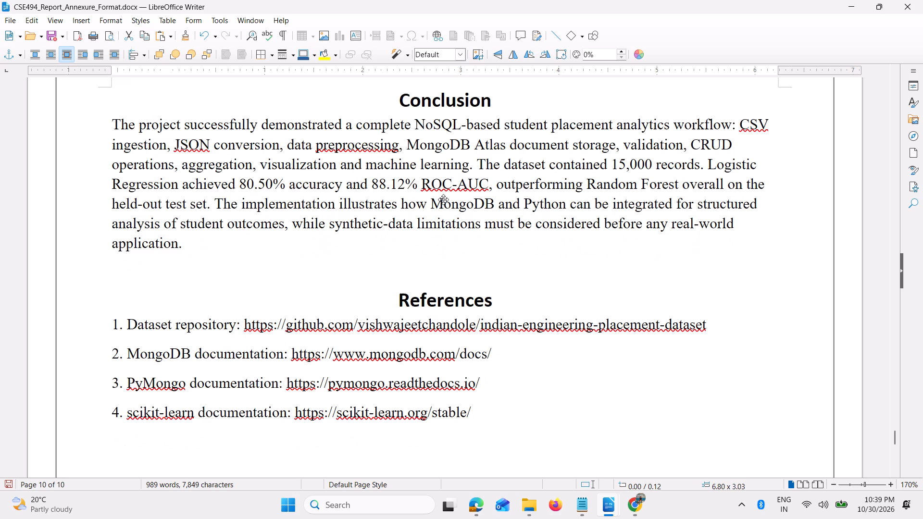
pyautogui.scroll(-2, 443, 199)
pyautogui.scroll(3, 443, 199)
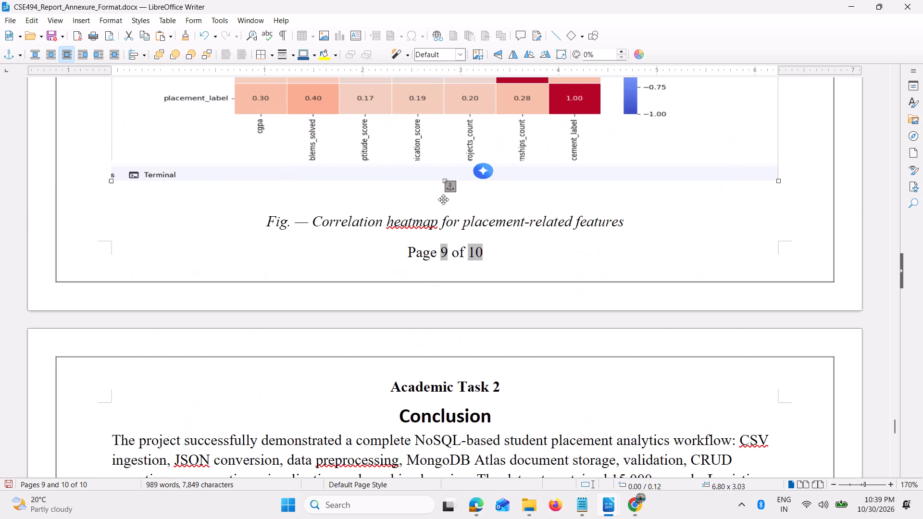
pyautogui.scroll(2, 443, 199)
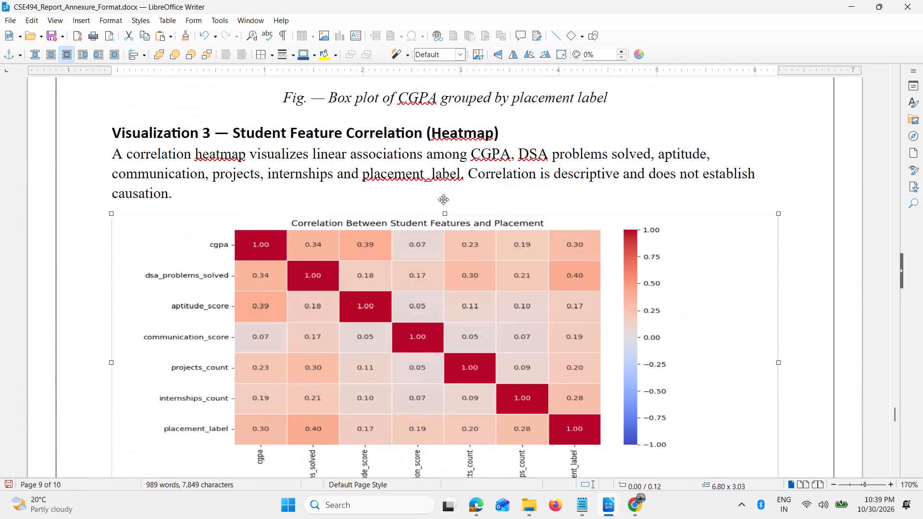
pyautogui.scroll(6, 443, 199)
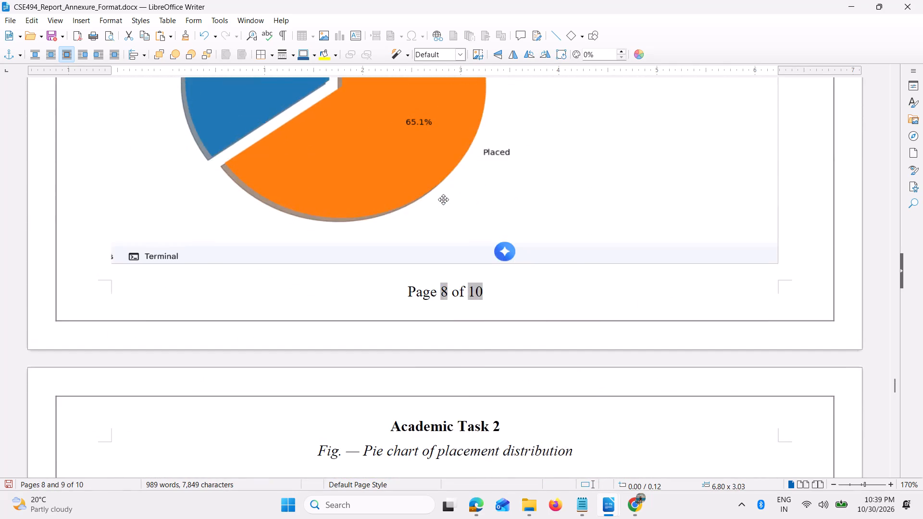
pyautogui.scroll(5, 443, 199)
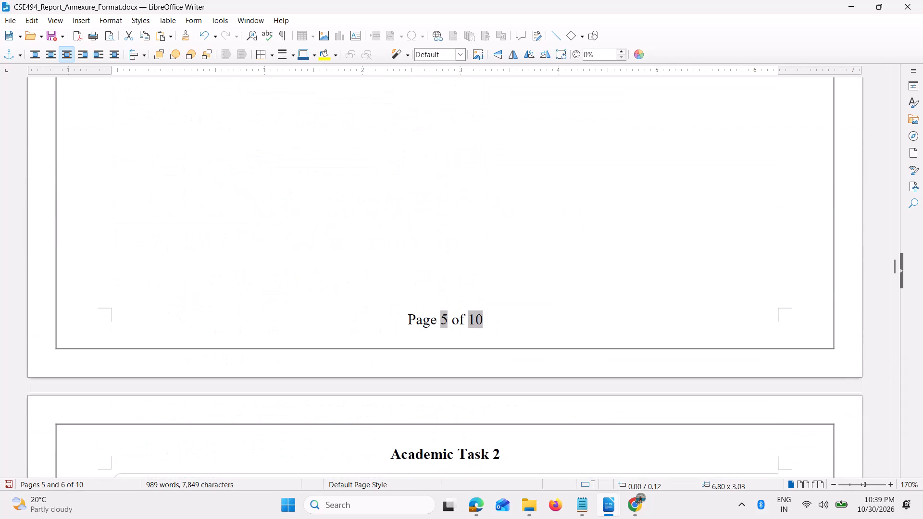
# Save the report to the Desktop in Word 2010–365 format, replacing "Annexure_Format" in the file name with the student's name.
pyautogui.click(15, 22)
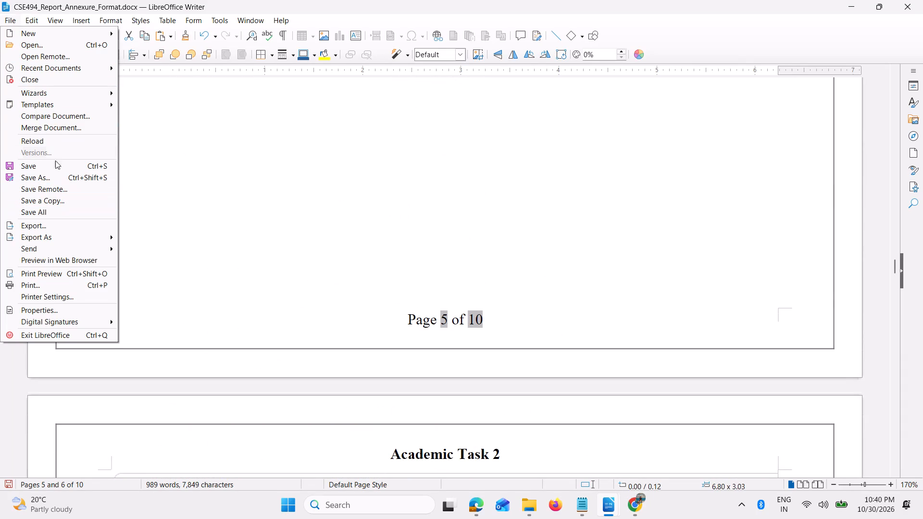
pyautogui.click(50, 175)
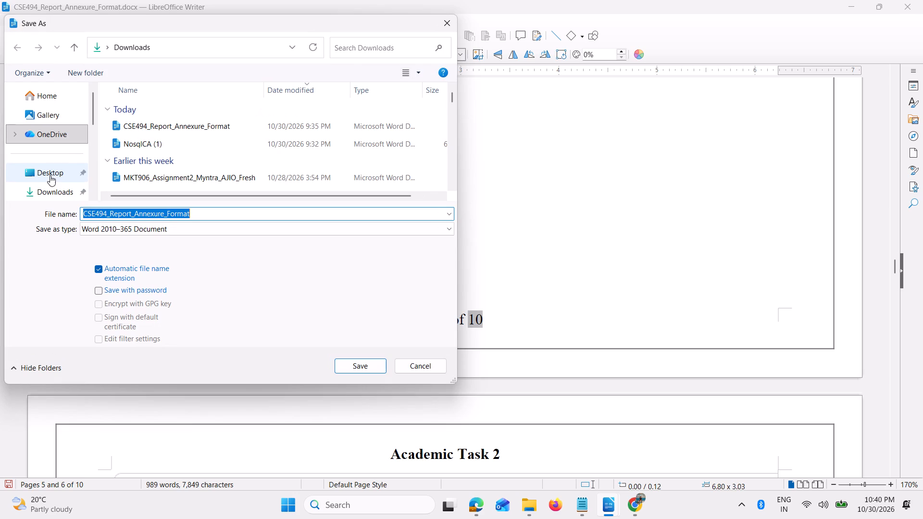
pyautogui.click(56, 177)
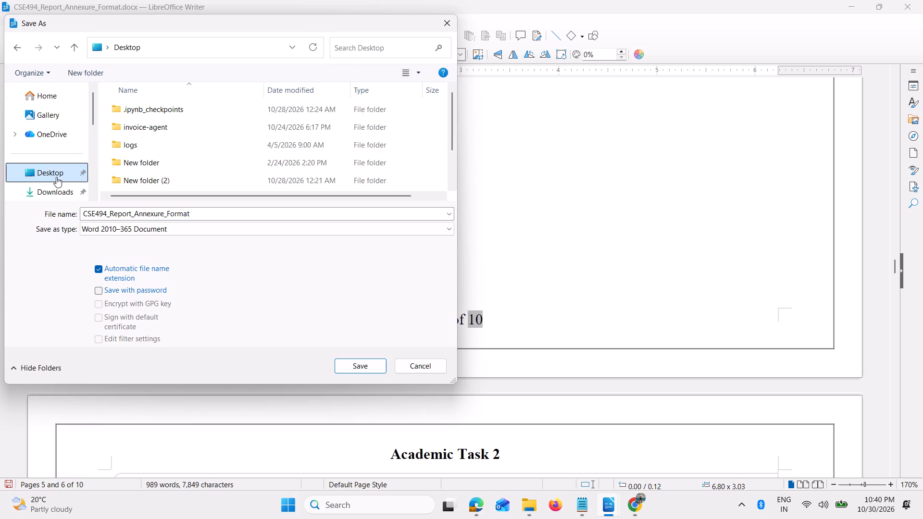
pyautogui.click(199, 208)
pyautogui.doubleClick(199, 208)
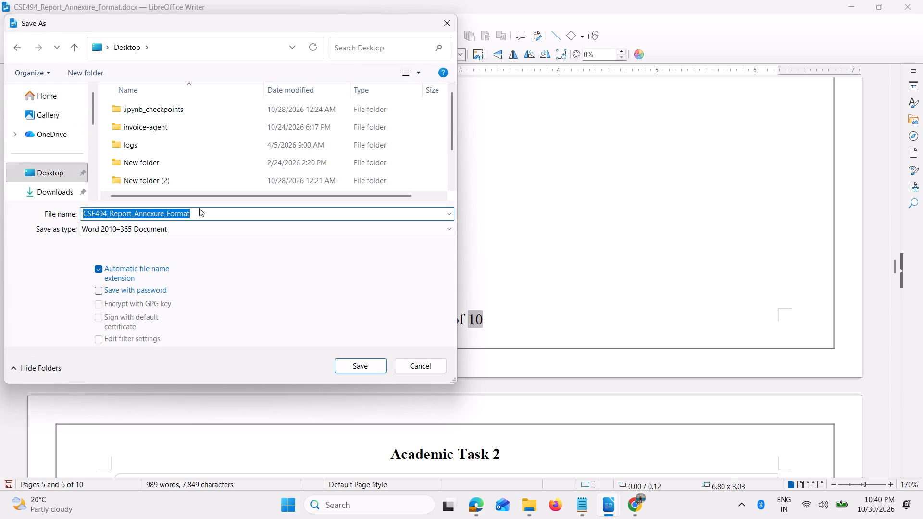
pyautogui.click(199, 208)
pyautogui.click(190, 217)
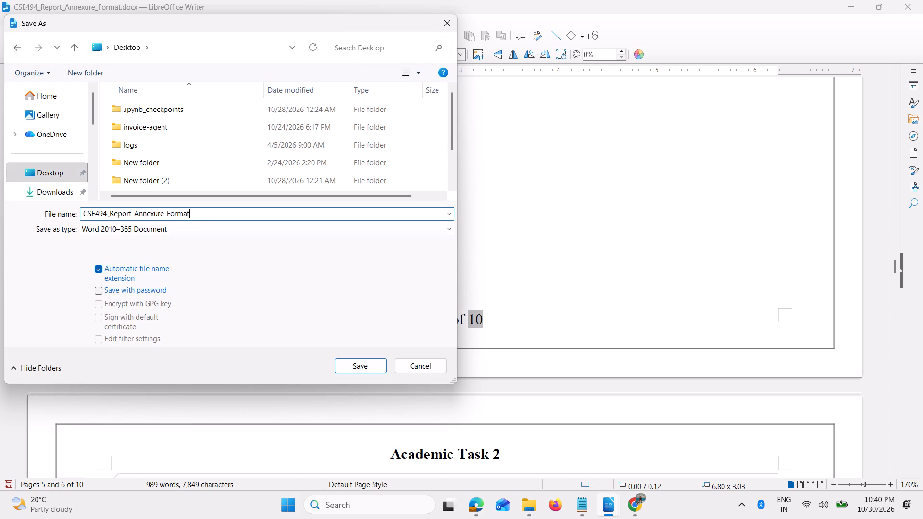
pyautogui.press('BackSpace')
pyautogui.press('BackSpace')
pyautogui.press('BackSpace')
pyautogui.press('BackSpace')
pyautogui.press('BackSpace')
pyautogui.press('BackSpace')
pyautogui.press('BackSpace')
pyautogui.press('BackSpace')
pyautogui.press('BackSpace')
pyautogui.press('BackSpace')
pyautogui.press('BackSpace')
pyautogui.press('BackSpace')
pyautogui.press('BackSpace')
pyautogui.press('BackSpace')
pyautogui.press('BackSpace')
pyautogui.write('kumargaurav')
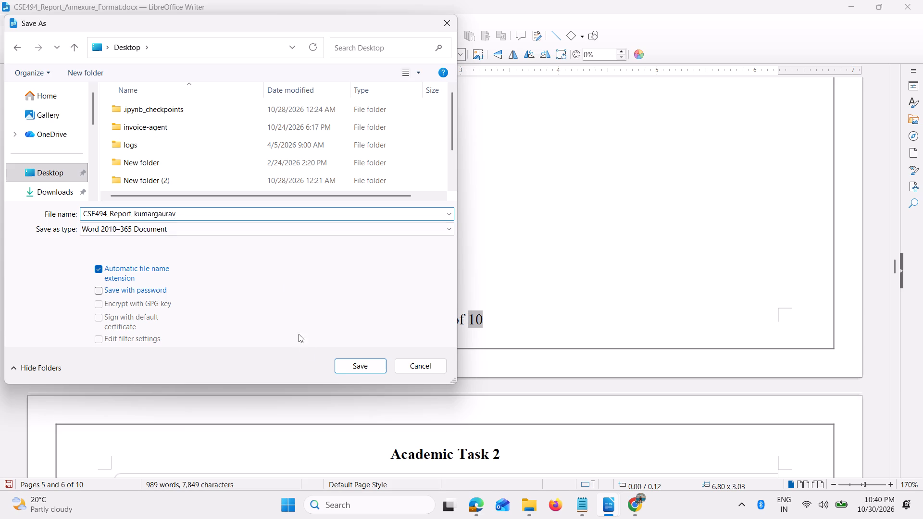
pyautogui.click(361, 362)
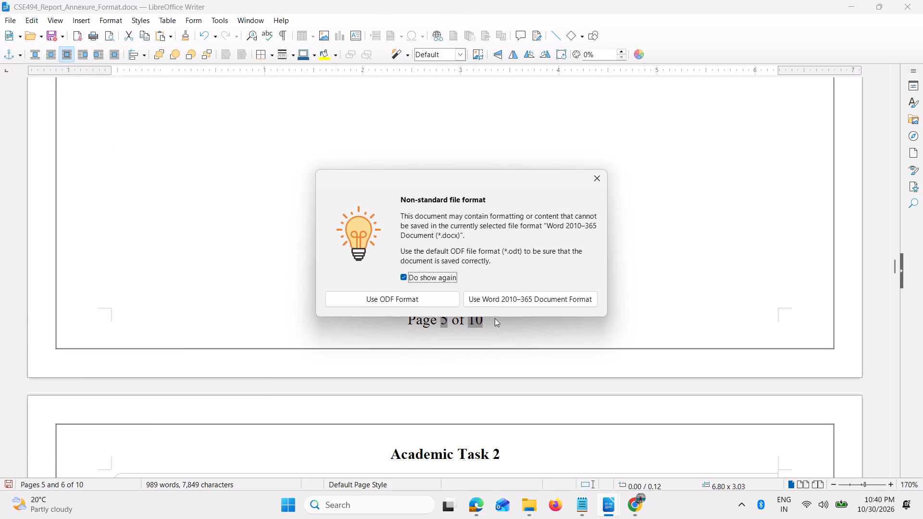
pyautogui.click(519, 303)
# Switch to Chrome, search Google for "doc to pdf" in a new tab and open the iLovePDF Word to PDF converter.
pyautogui.click(632, 517)
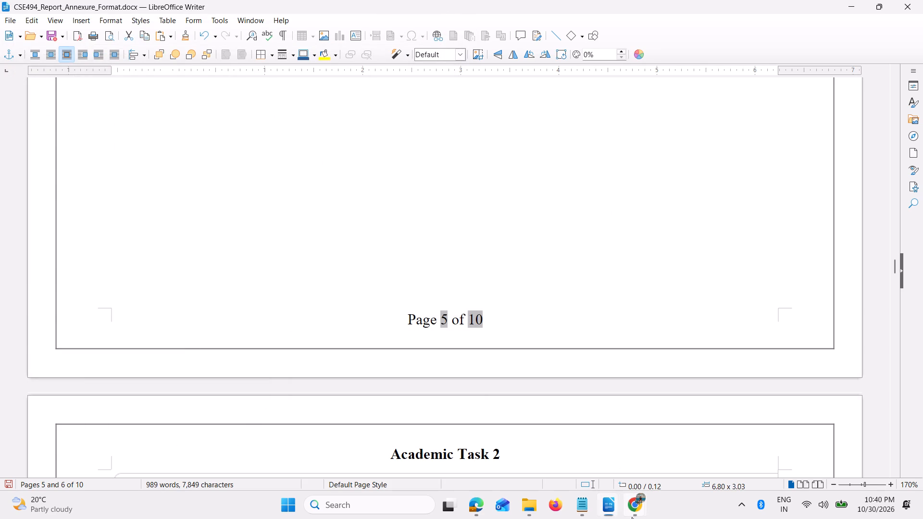
pyautogui.click(665, 453)
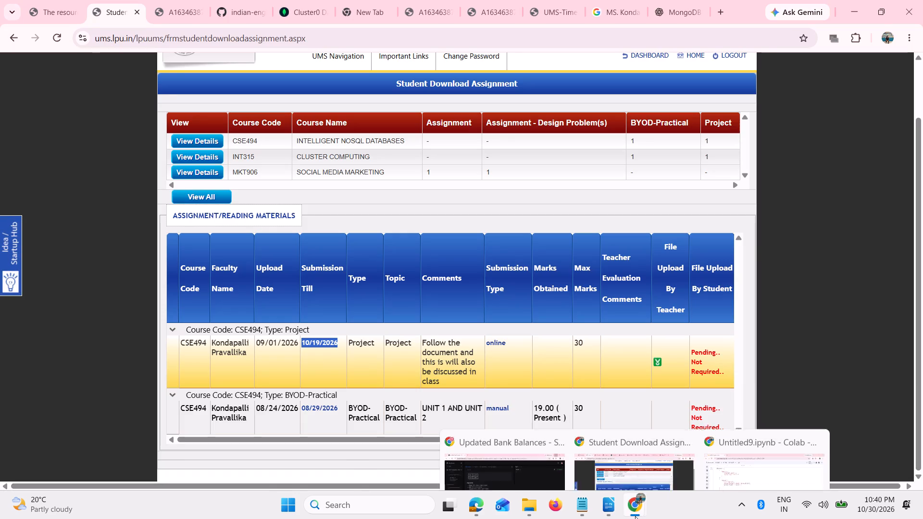
pyautogui.click(716, 451)
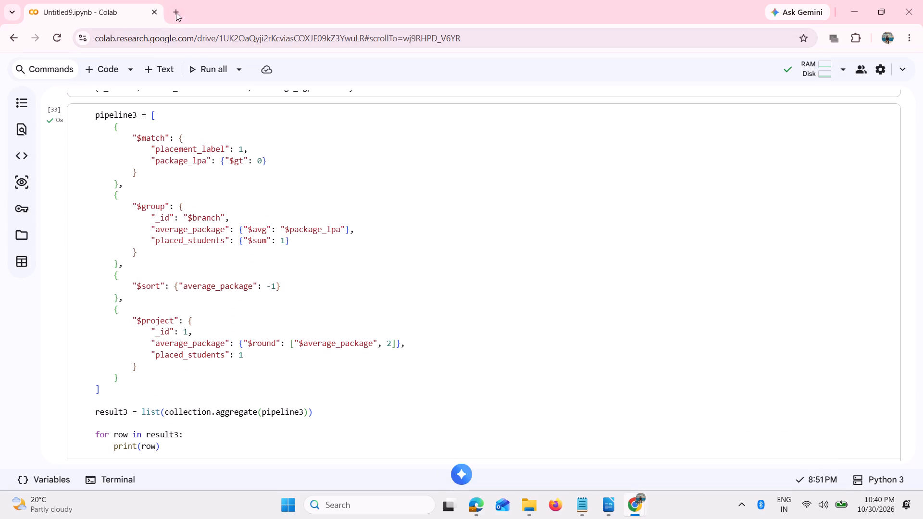
pyautogui.click(175, 12)
pyautogui.click(288, 239)
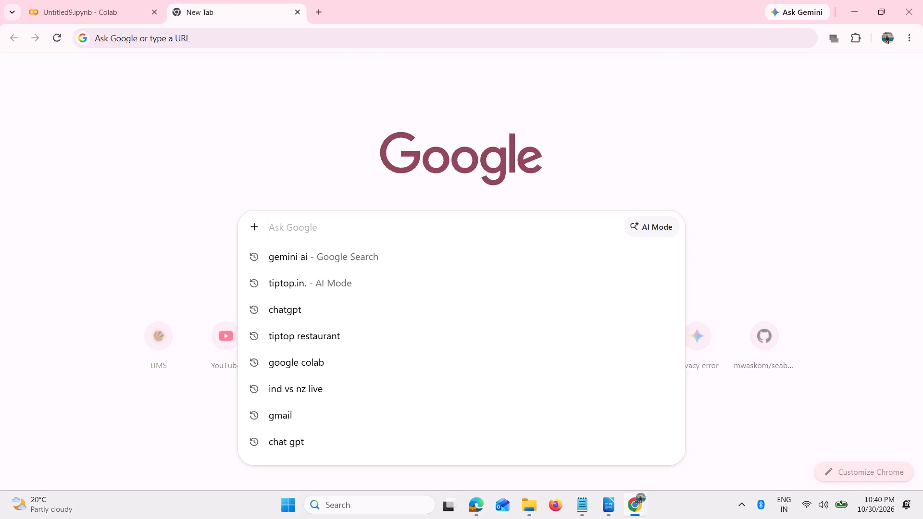
pyautogui.write('doc to p')
pyautogui.write('df')
pyautogui.press('Return')
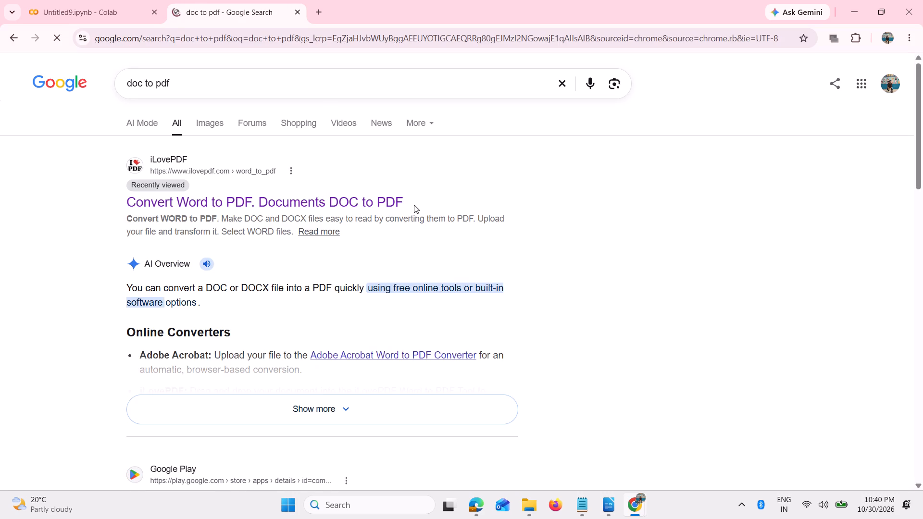
pyautogui.click(279, 194)
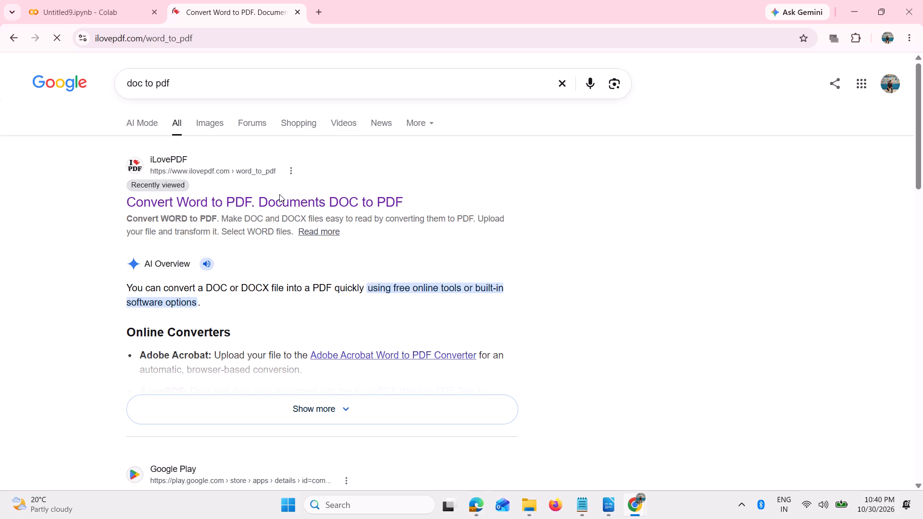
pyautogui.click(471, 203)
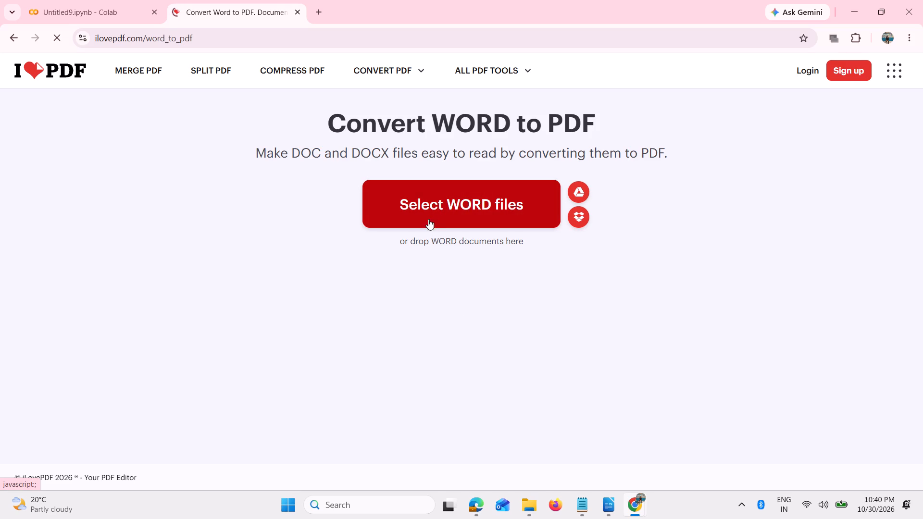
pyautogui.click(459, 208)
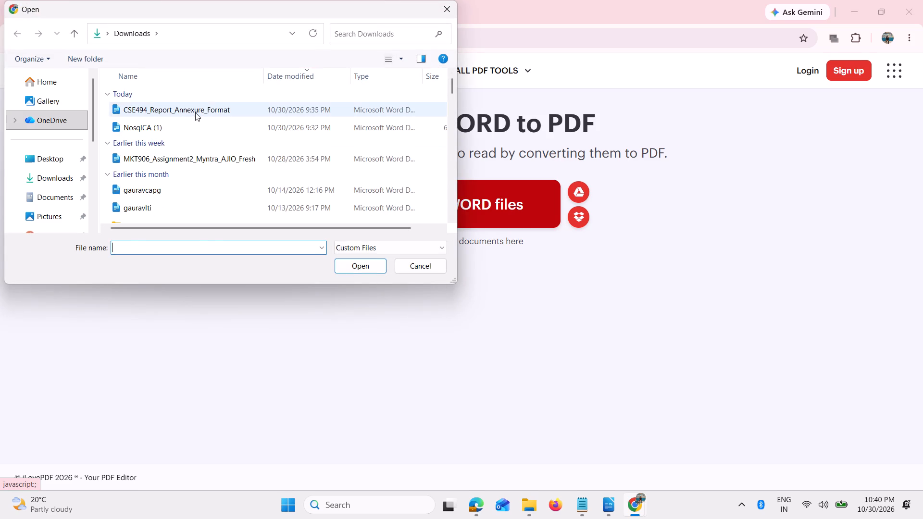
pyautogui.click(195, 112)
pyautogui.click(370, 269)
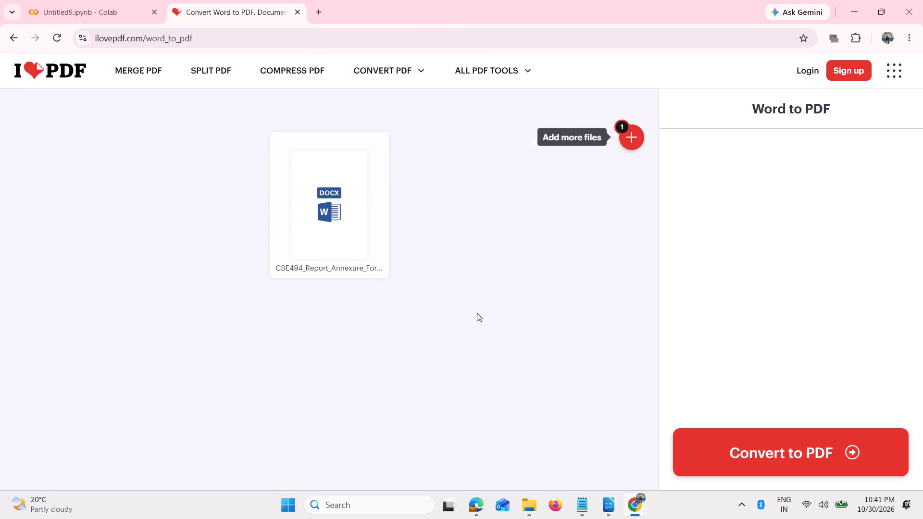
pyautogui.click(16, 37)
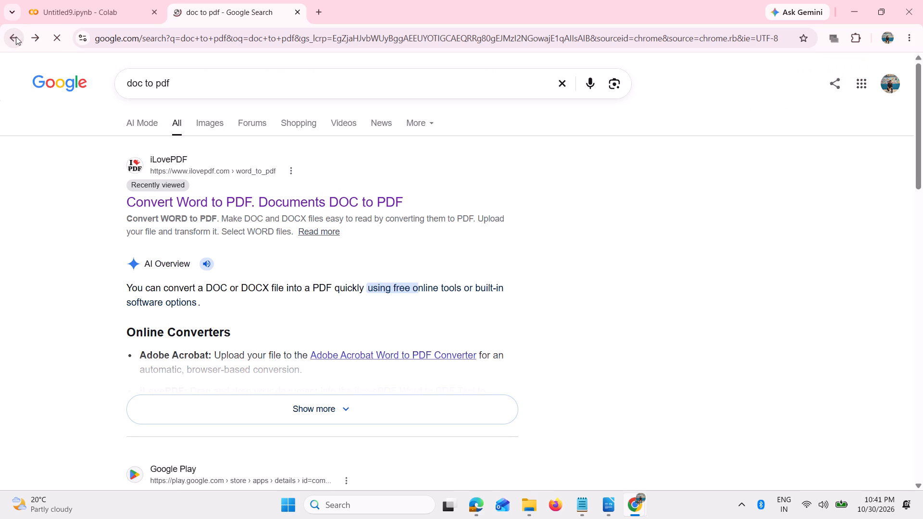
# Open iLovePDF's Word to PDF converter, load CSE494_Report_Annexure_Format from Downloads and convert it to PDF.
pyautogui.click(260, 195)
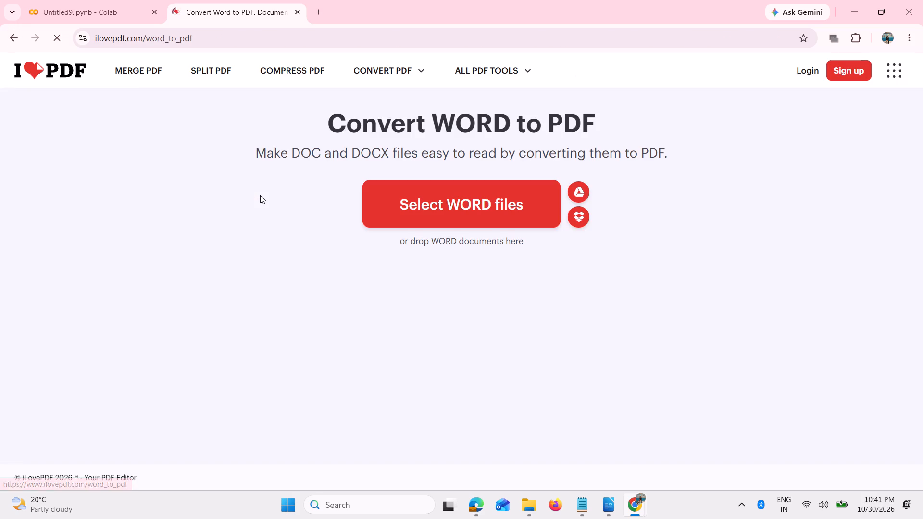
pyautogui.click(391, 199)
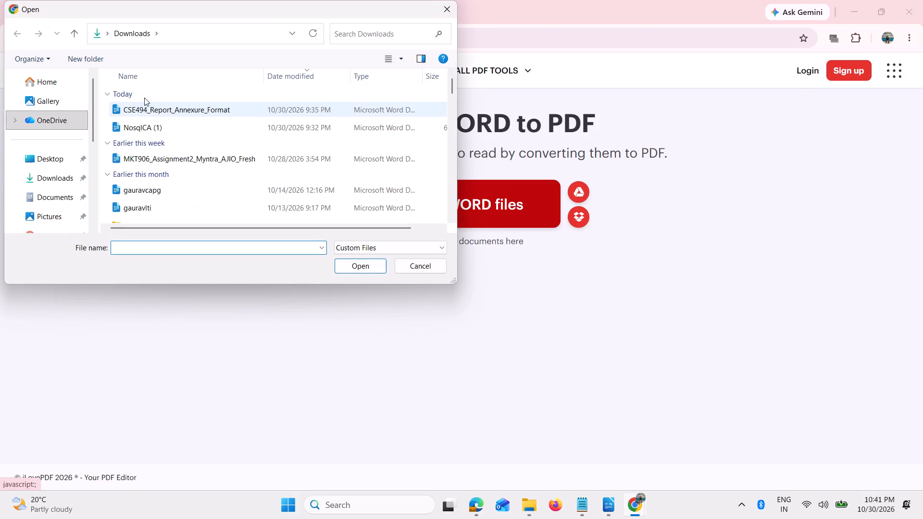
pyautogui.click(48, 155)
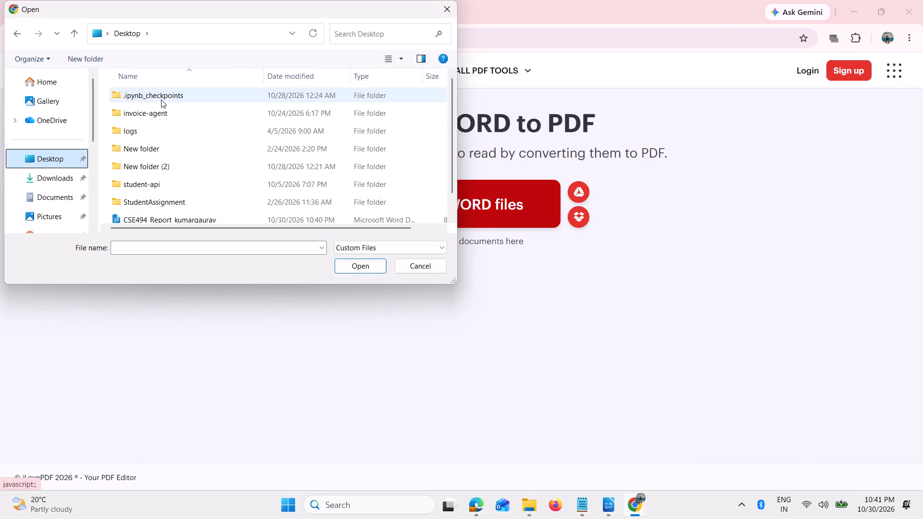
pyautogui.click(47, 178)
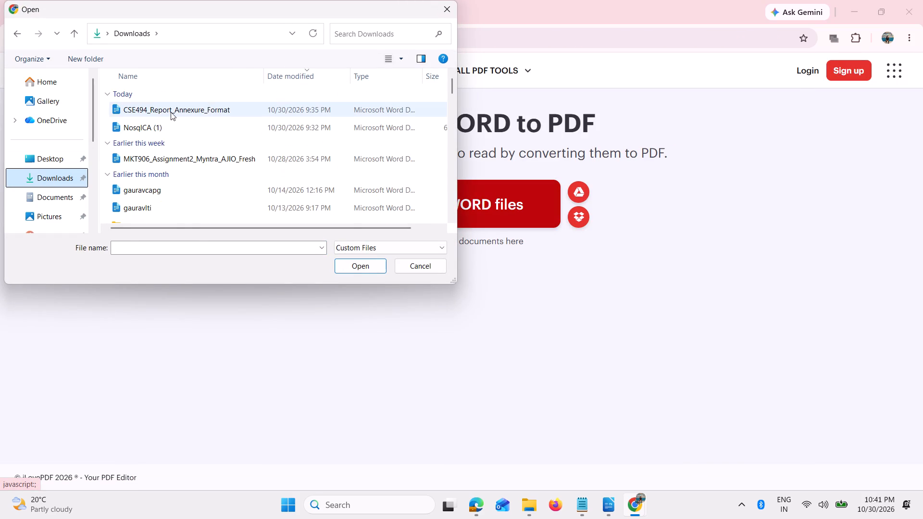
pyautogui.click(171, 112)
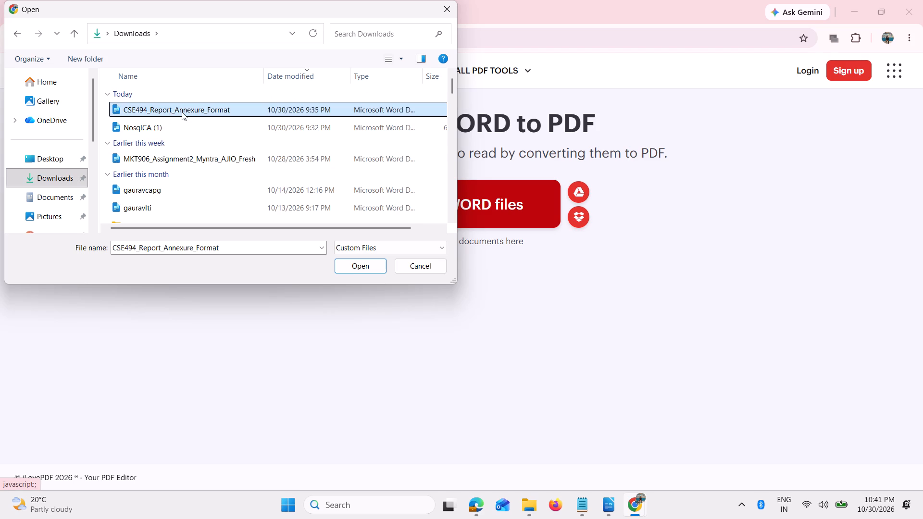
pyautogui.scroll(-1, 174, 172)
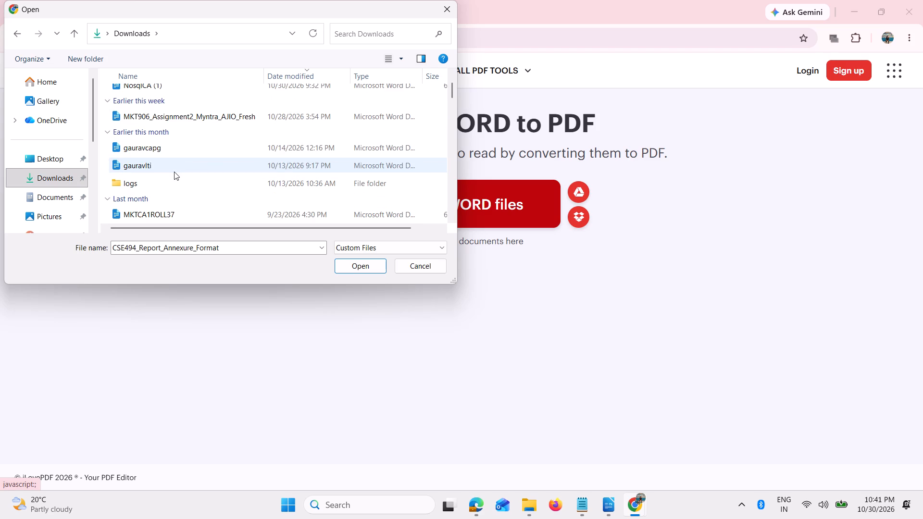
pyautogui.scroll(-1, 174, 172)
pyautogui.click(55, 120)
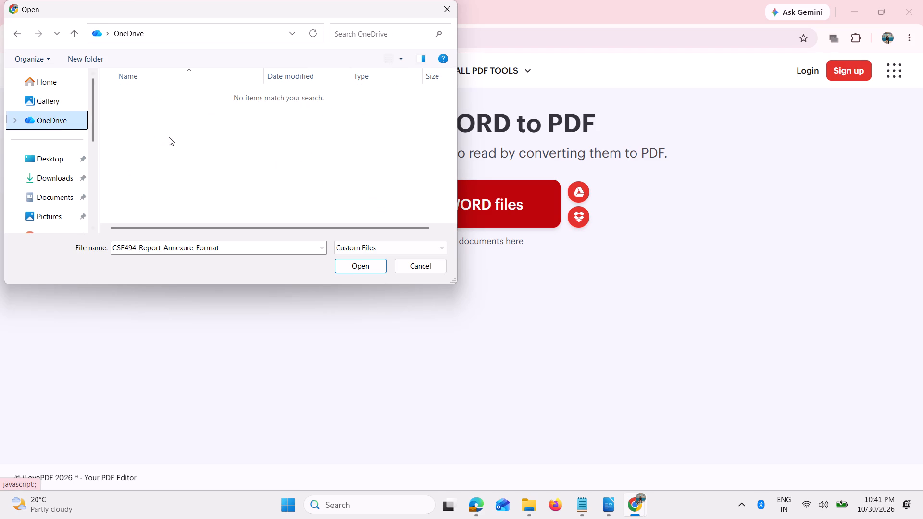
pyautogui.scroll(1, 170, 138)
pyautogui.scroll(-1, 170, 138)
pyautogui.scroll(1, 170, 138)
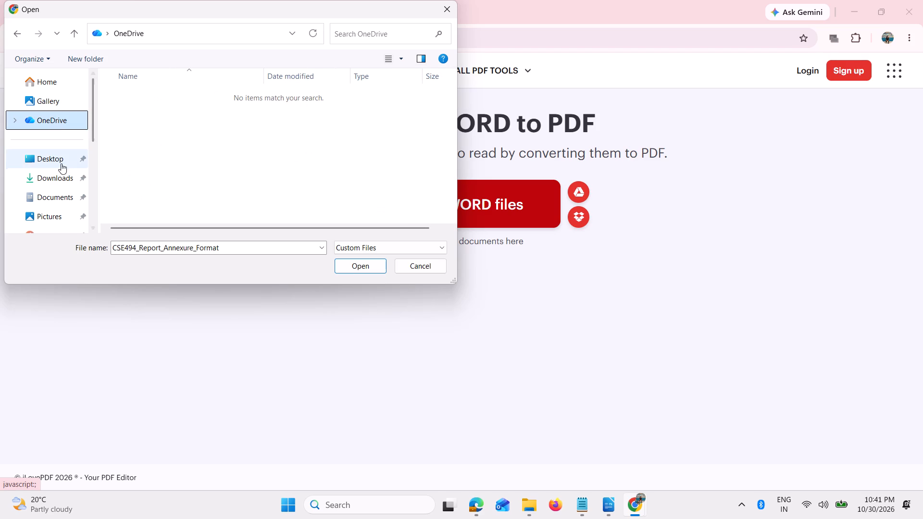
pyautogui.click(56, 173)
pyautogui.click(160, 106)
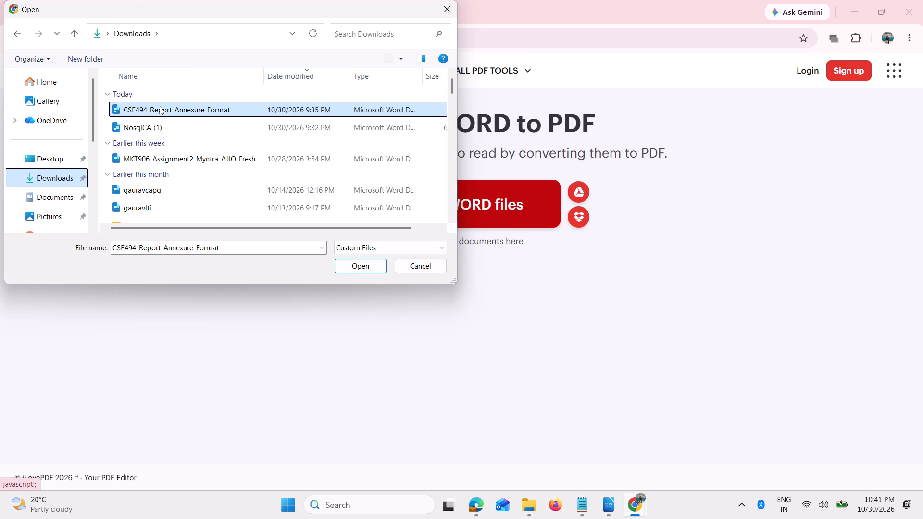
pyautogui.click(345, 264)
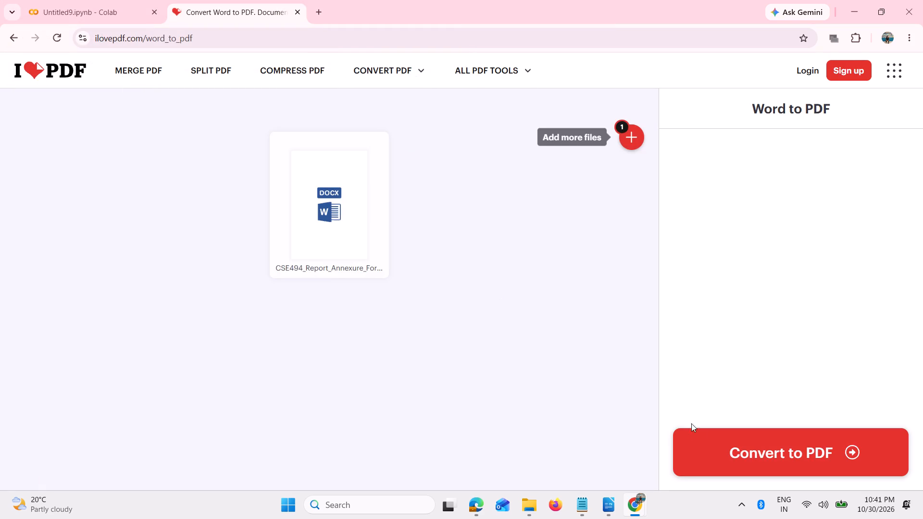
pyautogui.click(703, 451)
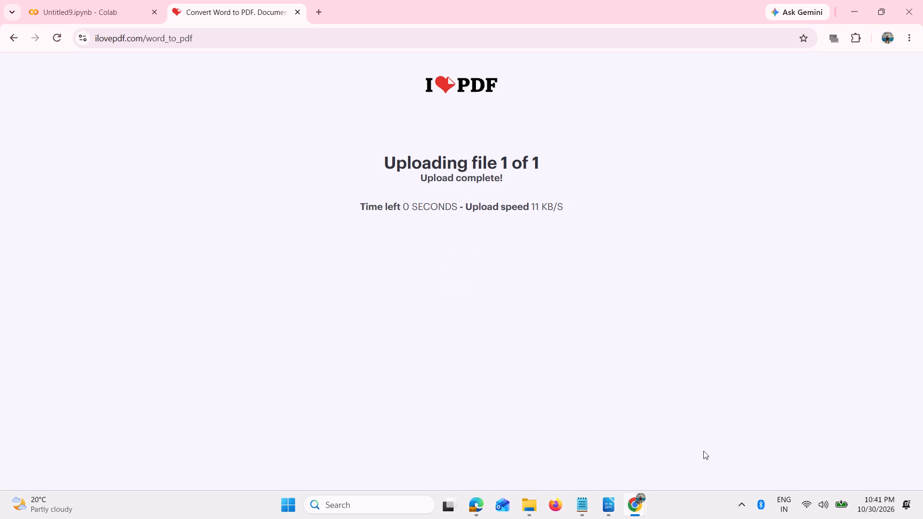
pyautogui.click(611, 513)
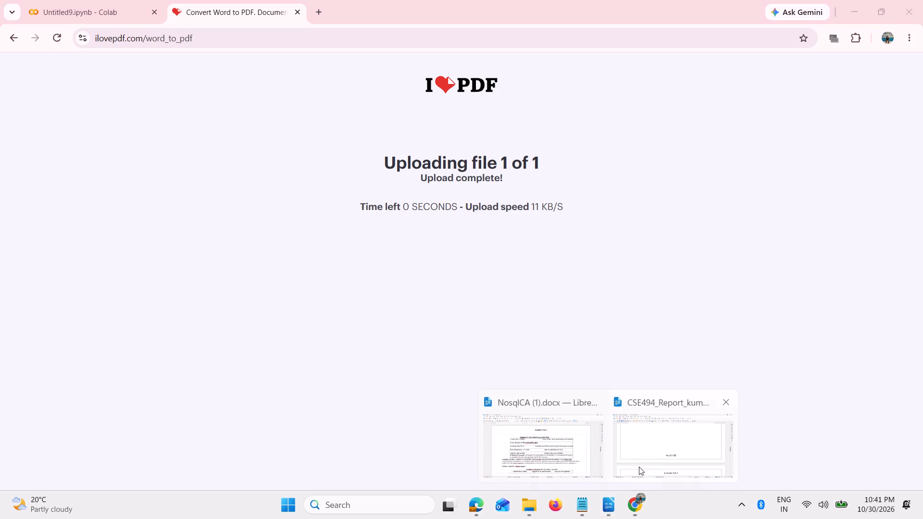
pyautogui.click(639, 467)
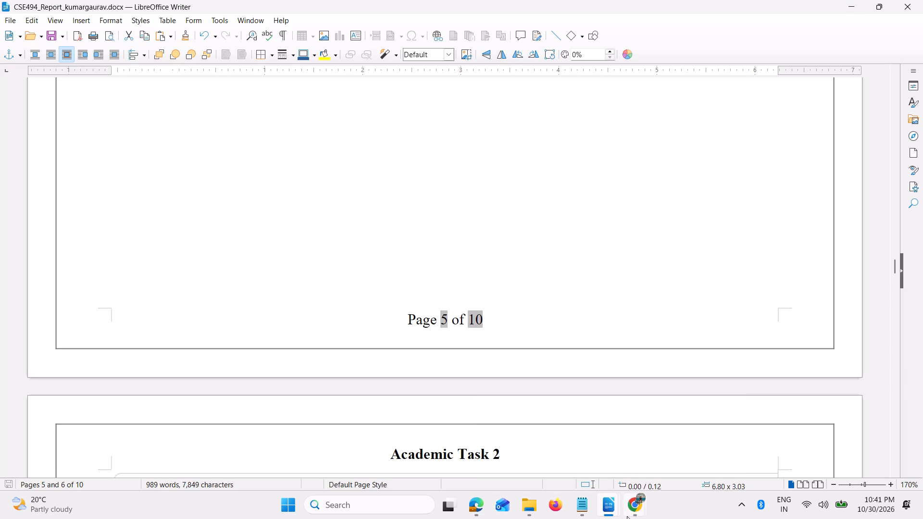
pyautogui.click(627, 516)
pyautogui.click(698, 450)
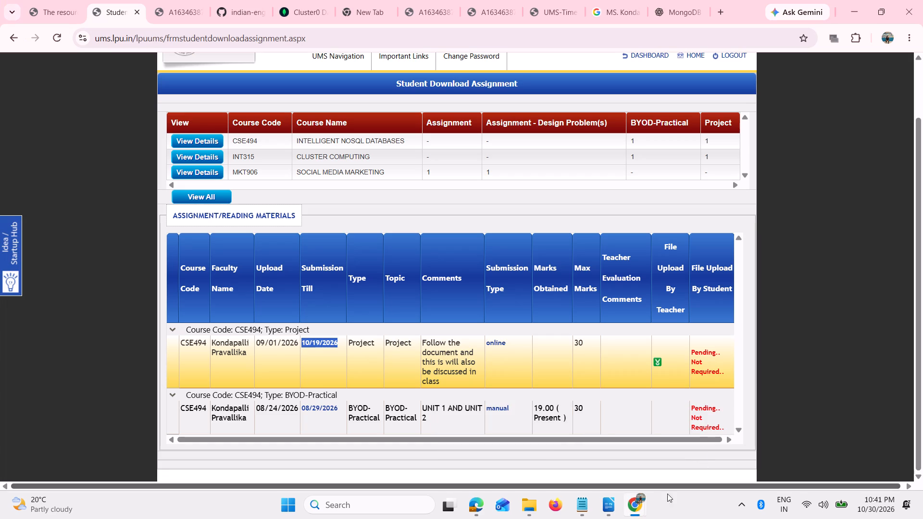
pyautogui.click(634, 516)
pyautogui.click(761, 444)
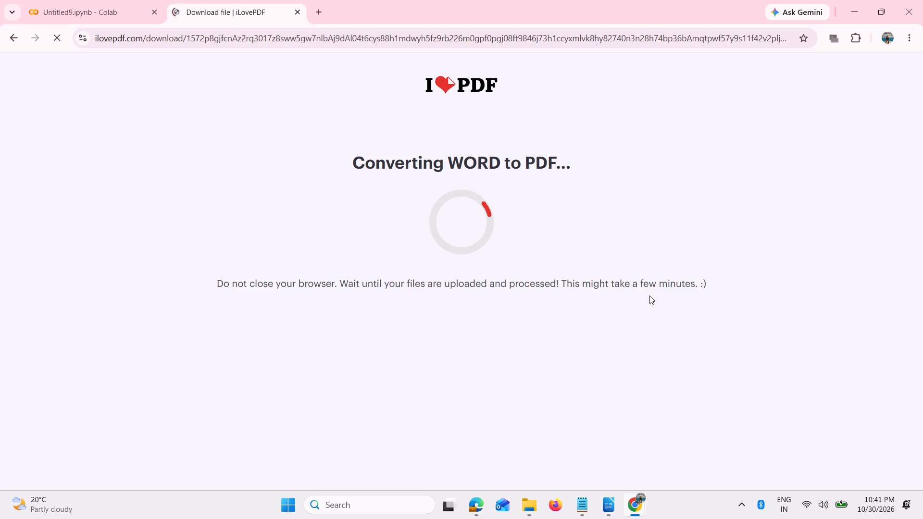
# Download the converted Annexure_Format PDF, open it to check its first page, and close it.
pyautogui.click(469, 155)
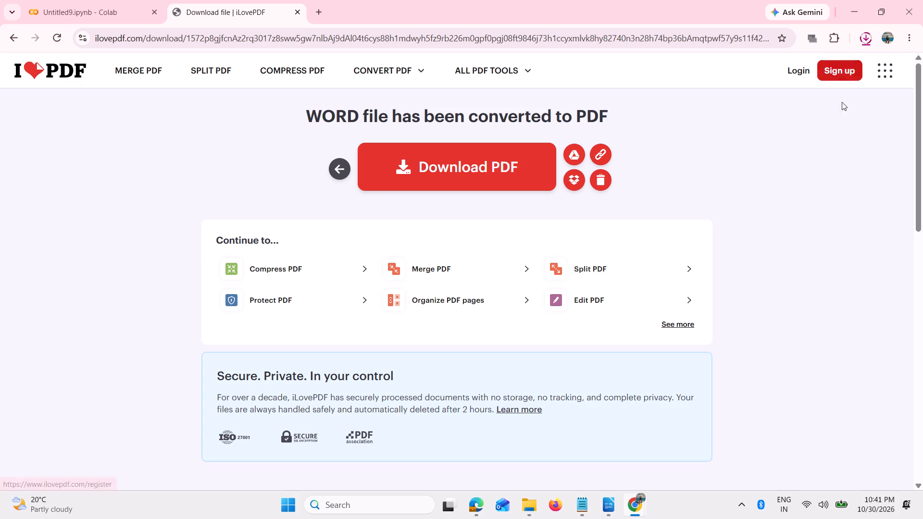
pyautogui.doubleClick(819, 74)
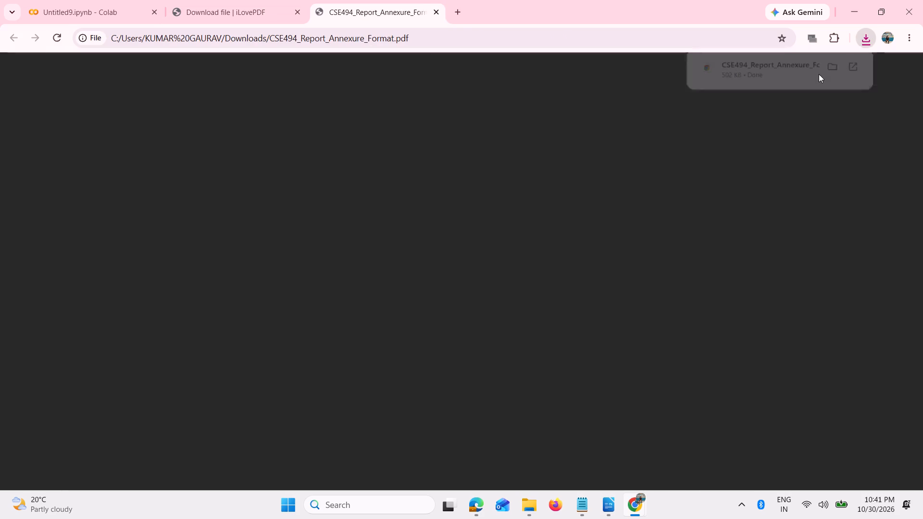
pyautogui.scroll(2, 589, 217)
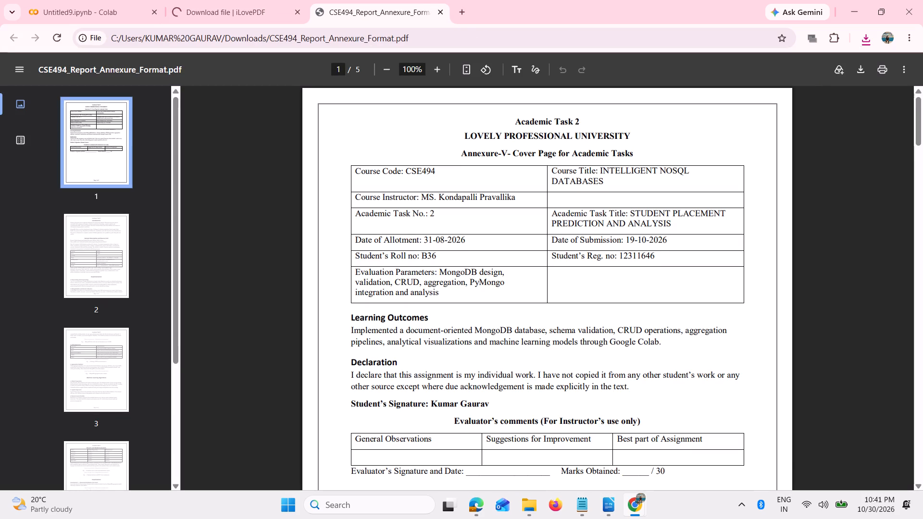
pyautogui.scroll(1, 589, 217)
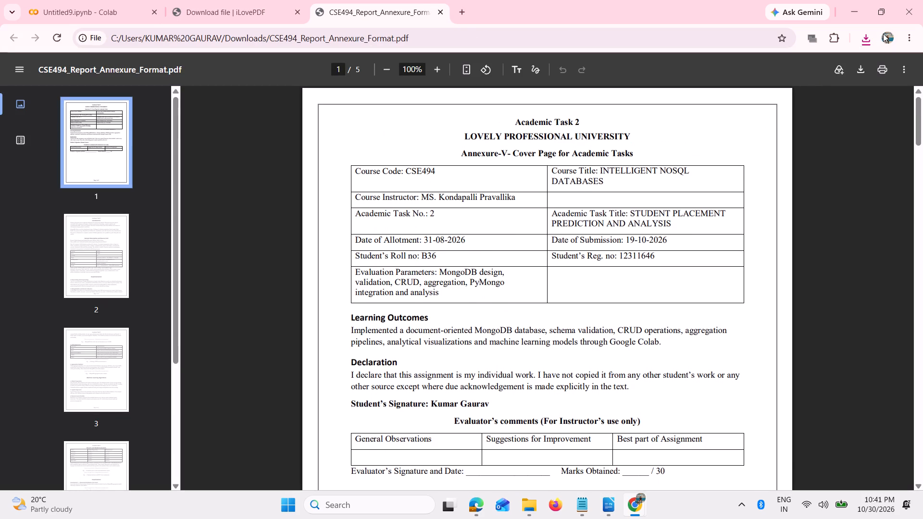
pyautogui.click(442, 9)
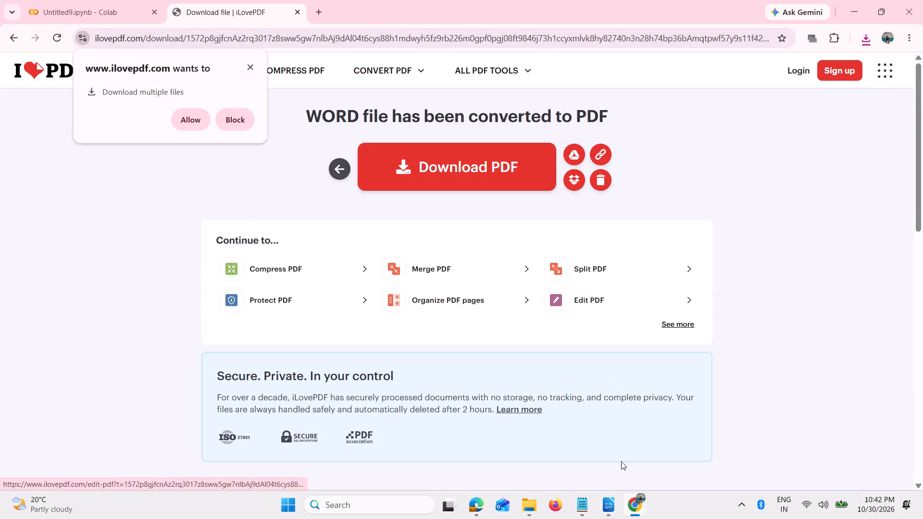
# Switch to LibreOffice Writer and save a copy of the student-named report to Downloads as a Word 2010–365 document.
pyautogui.click(613, 499)
pyautogui.click(658, 451)
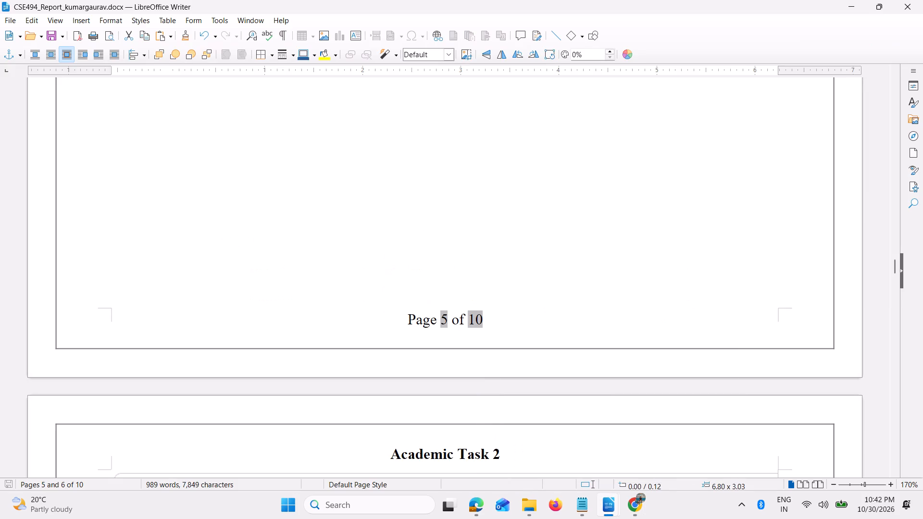
pyautogui.scroll(5, 429, 253)
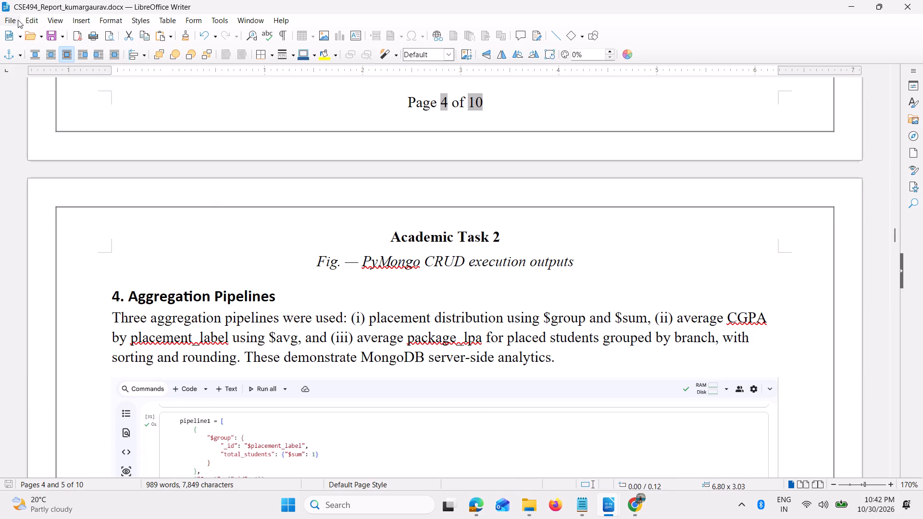
pyautogui.click(18, 20)
pyautogui.click(37, 173)
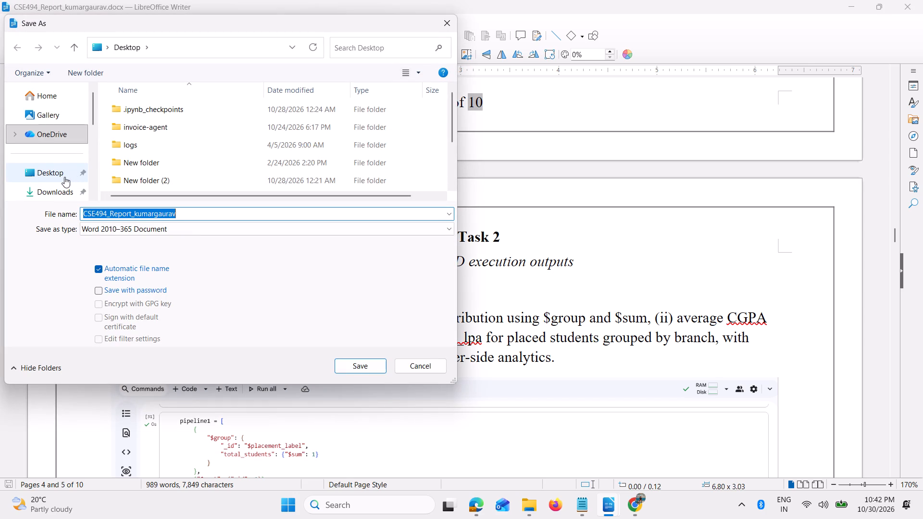
pyautogui.click(55, 188)
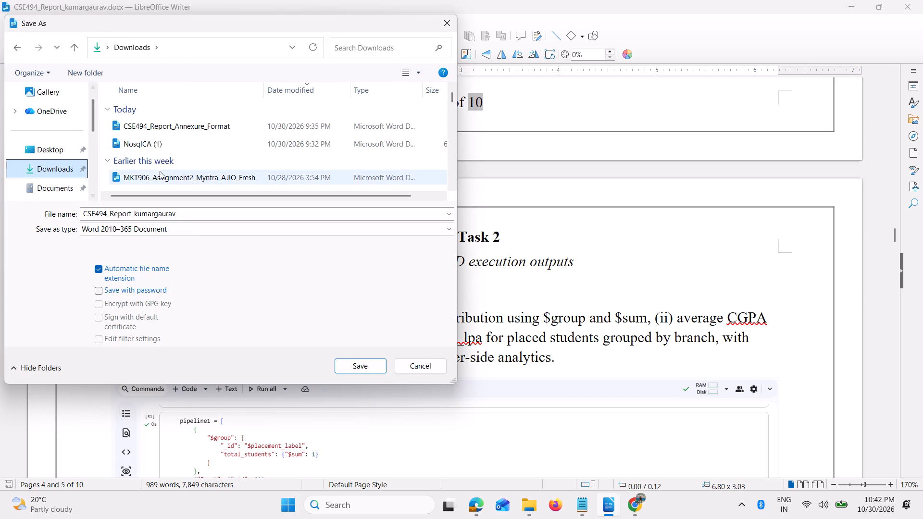
pyautogui.click(63, 168)
pyautogui.click(363, 362)
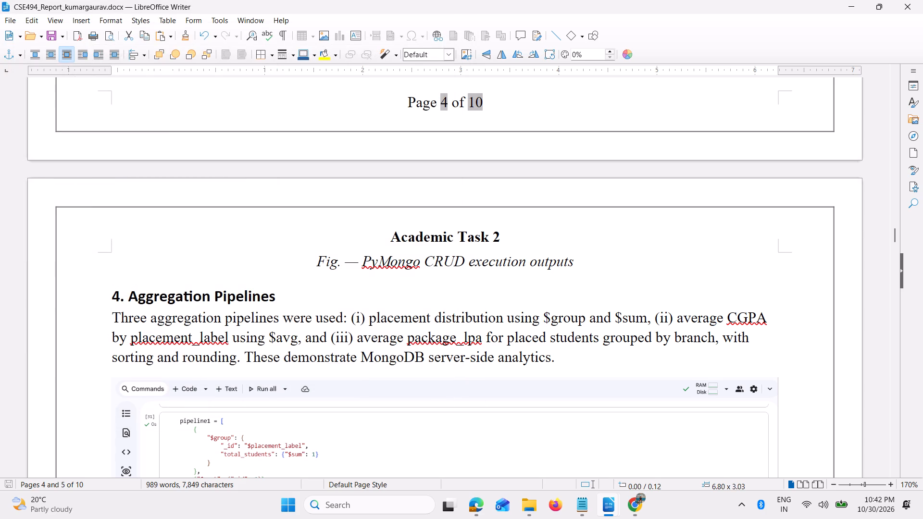
# Check the Downloads folder in File Explorer for the newly saved report.
pyautogui.click(525, 508)
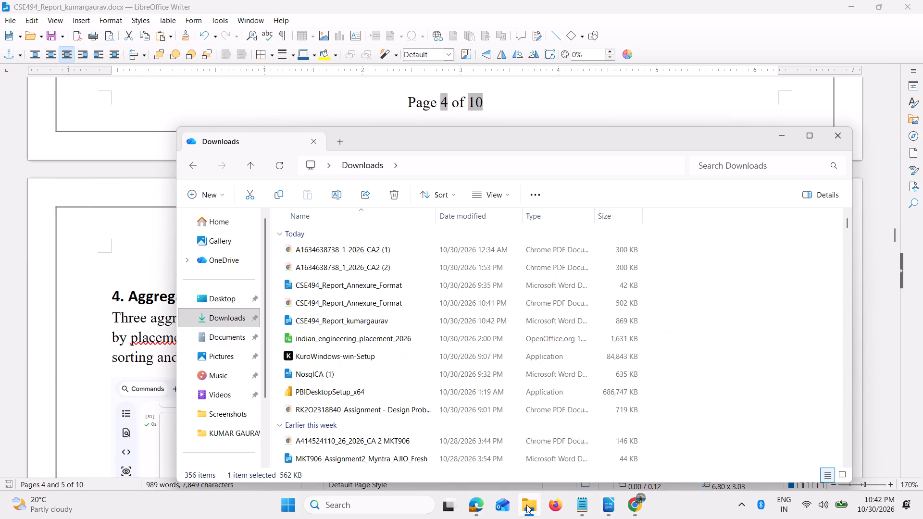
pyautogui.click(249, 317)
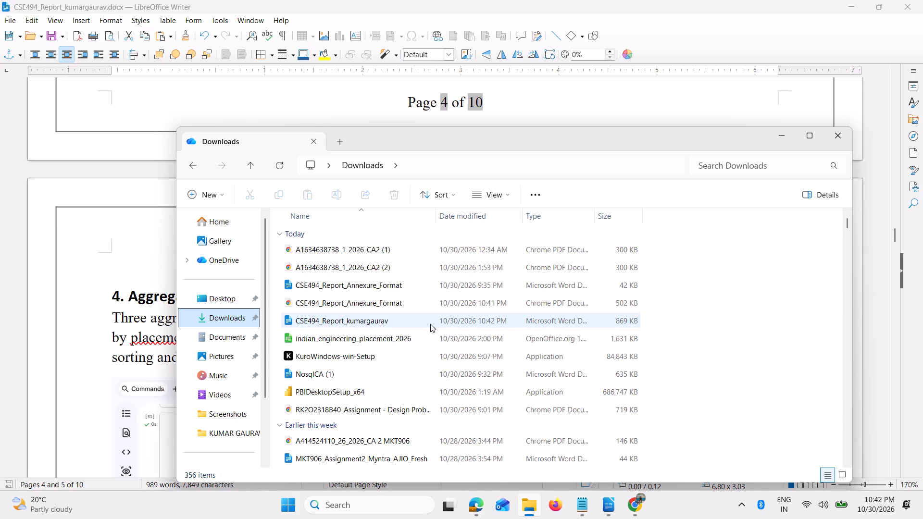
# Return to Chrome, leave the earlier conversion page, search Google for "doc to pdf" and reopen iLovePDF's Word to PDF converter.
pyautogui.click(631, 510)
pyautogui.click(709, 448)
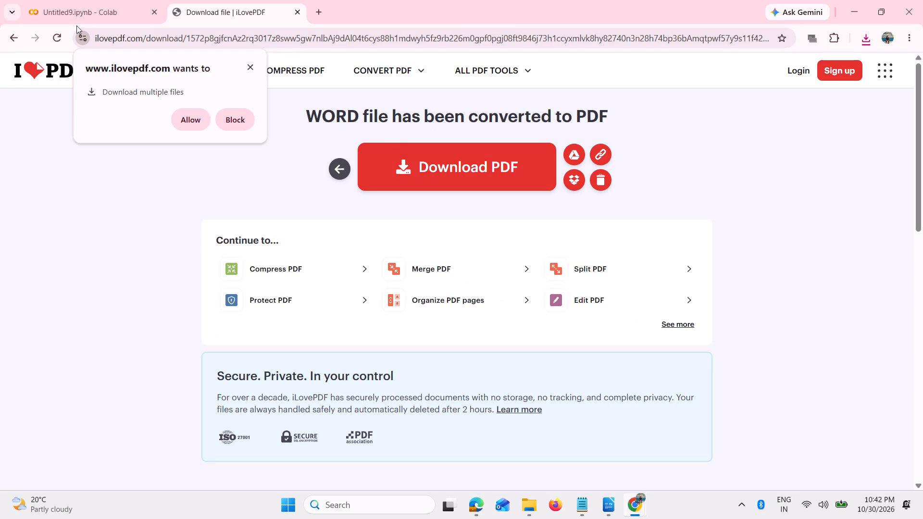
pyautogui.tripleClick(18, 35)
pyautogui.click(18, 35)
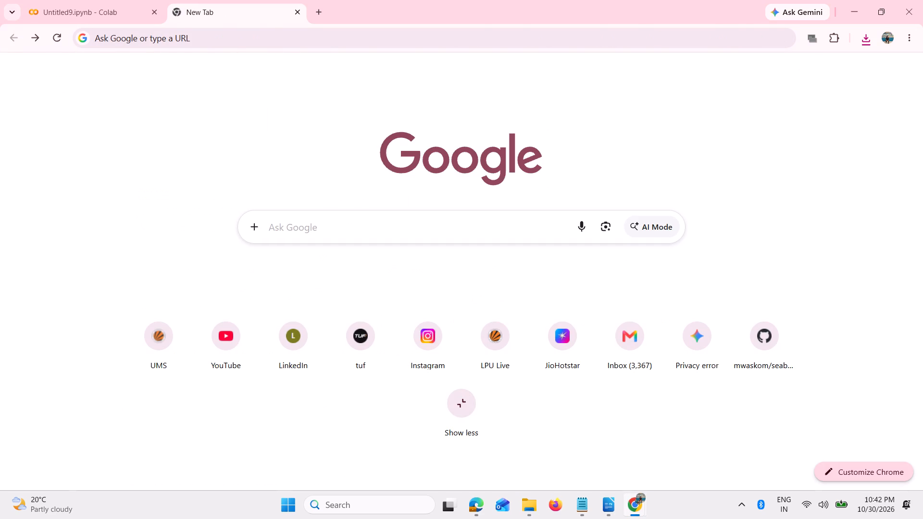
pyautogui.click(311, 242)
pyautogui.click(299, 268)
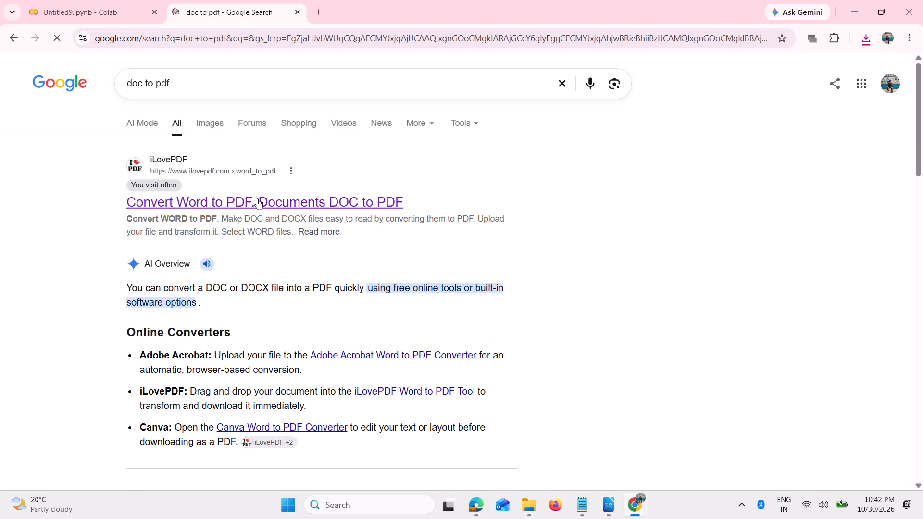
pyautogui.click(257, 198)
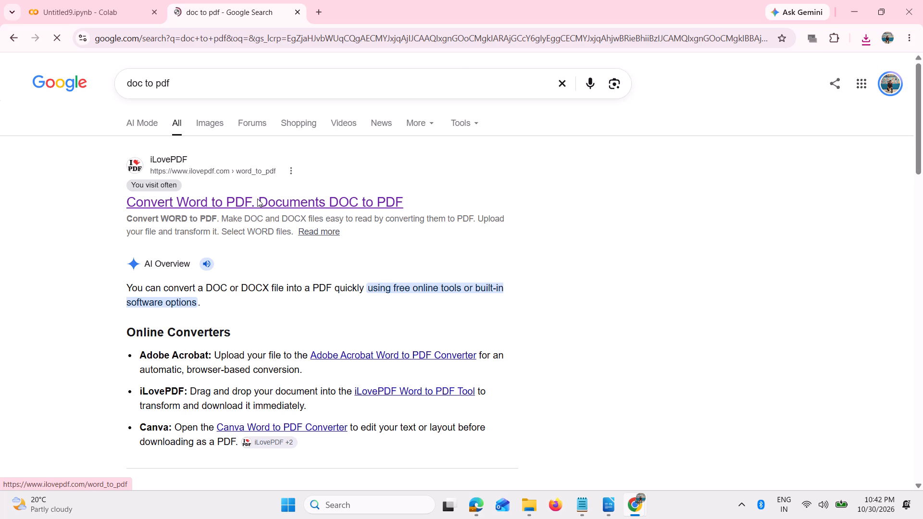
# Load the student-named CSE494 report from Downloads into the converter and convert it to PDF.
pyautogui.click(432, 176)
pyautogui.click(422, 188)
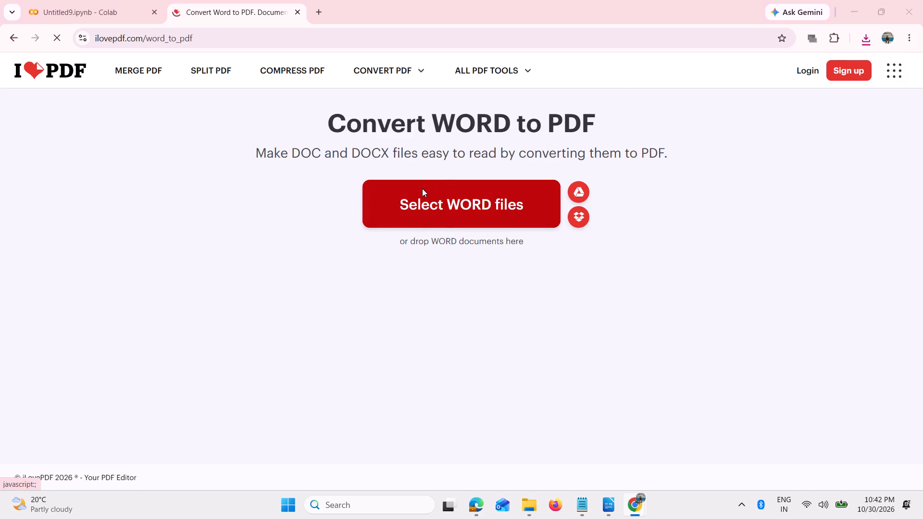
pyautogui.click(285, 113)
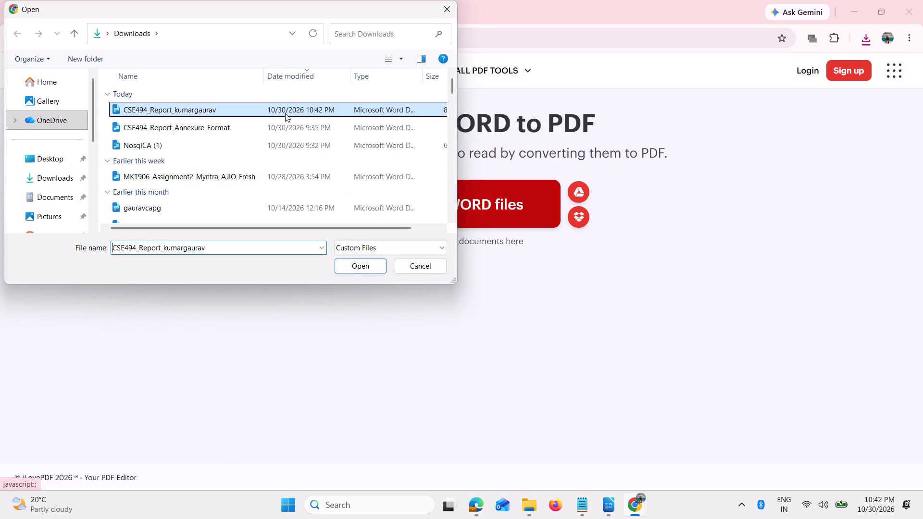
pyautogui.click(370, 268)
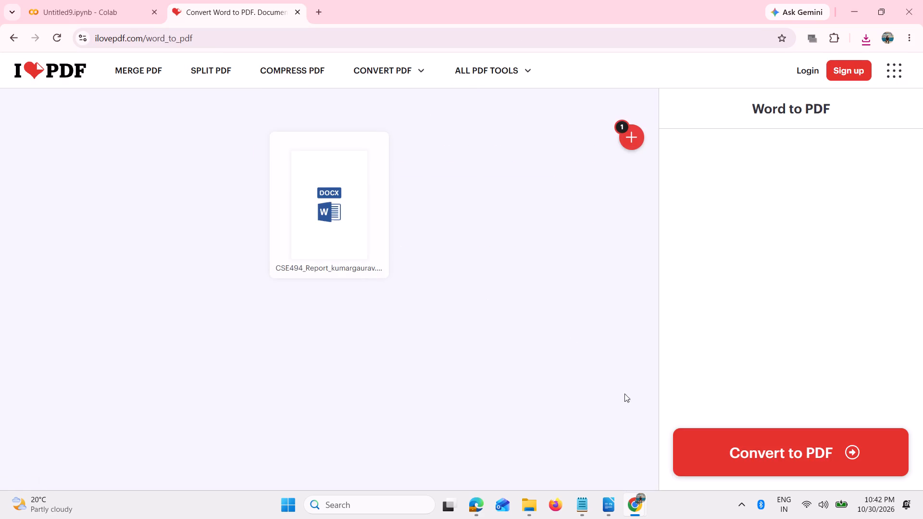